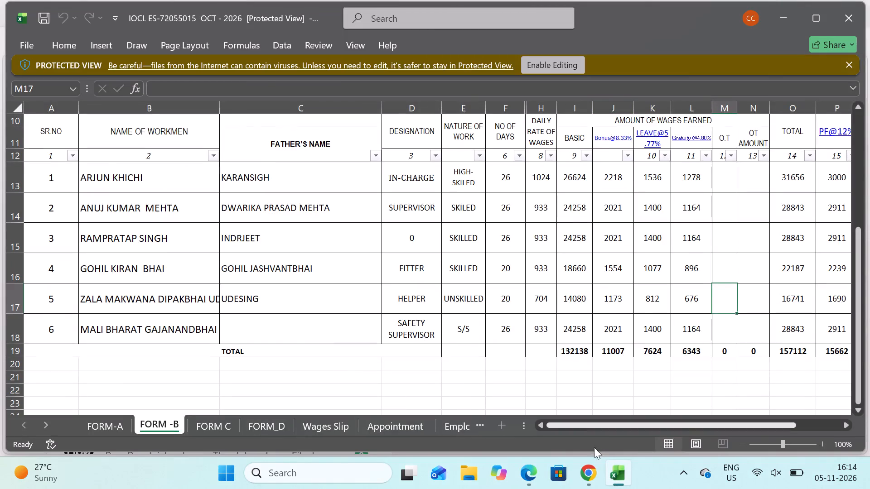
# Switch to Edge, open the downloaded workbook IOCL ZONE-VI- 70245698 OCT -2026.xlsx in Excel, and enable it for editing.
pyautogui.click(594, 479)
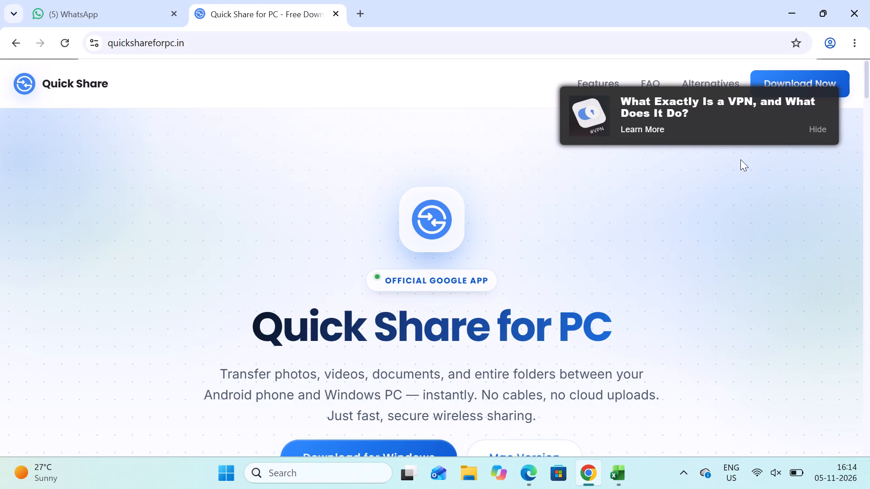
pyautogui.click(535, 468)
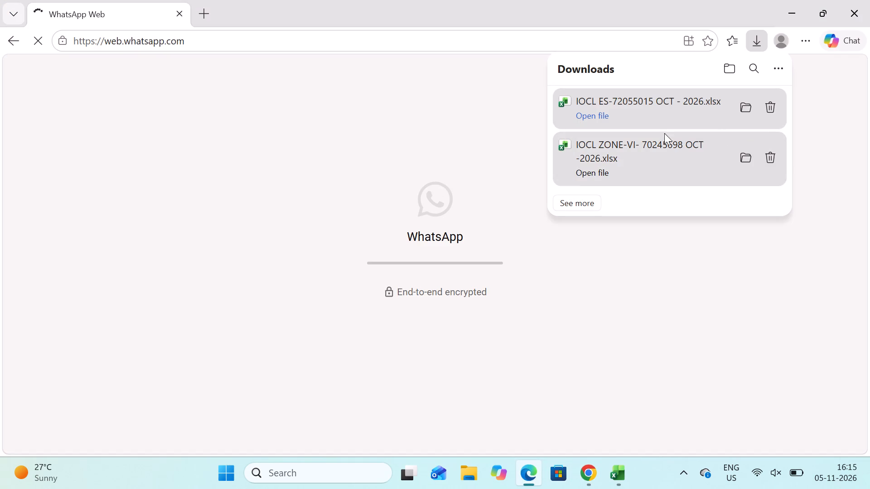
pyautogui.click(662, 144)
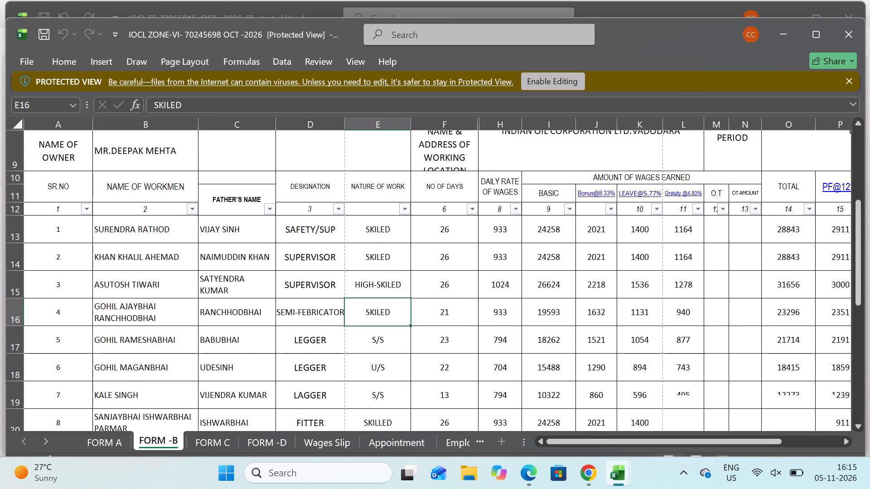
pyautogui.click(565, 80)
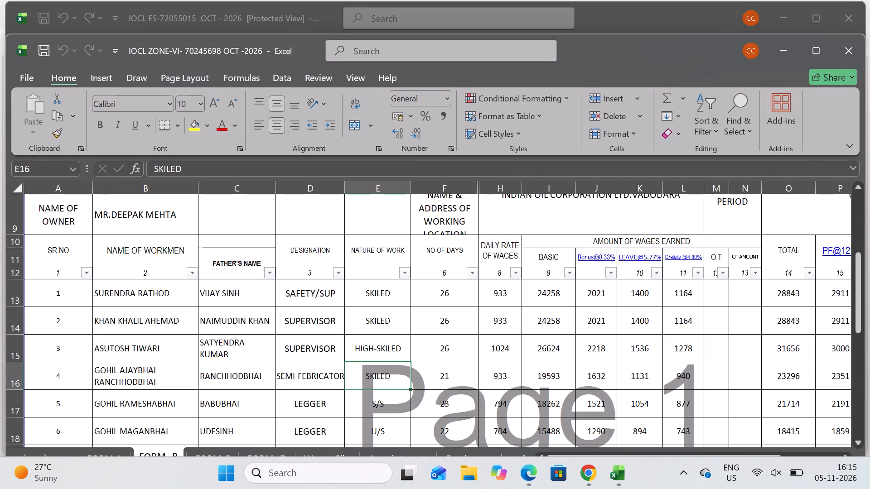
# Set the number of days for the worker in row 17 (cell F17) of the FORM-B wage sheet to 18.
pyautogui.click(444, 405)
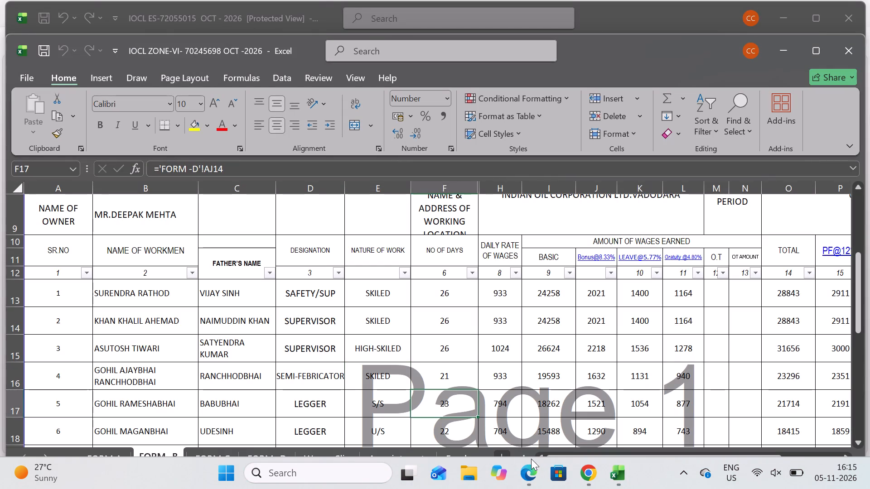
pyautogui.hscroll(-1, 543, 437)
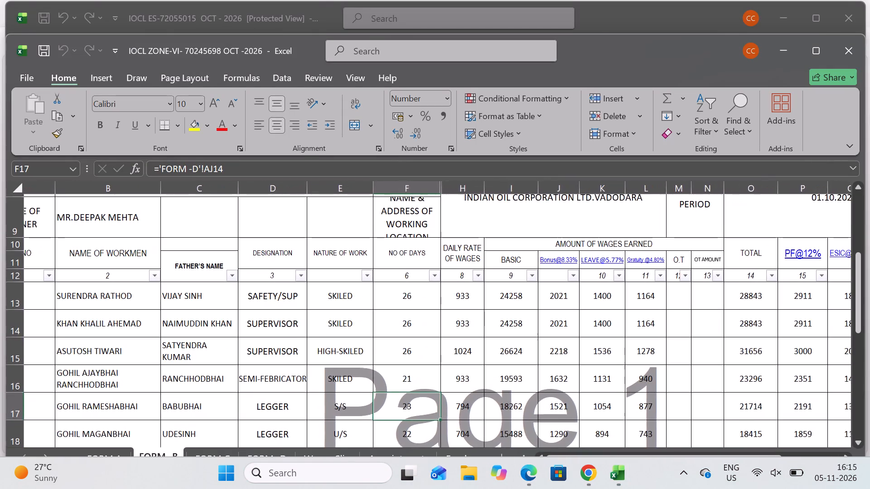
pyautogui.hscroll(-1, 543, 437)
pyautogui.scroll(-1, 543, 437)
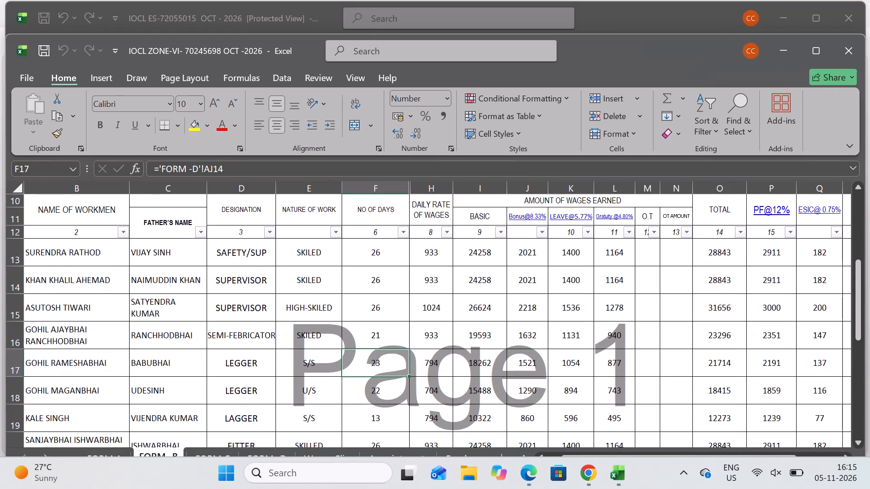
pyautogui.hscroll(-1, 652, 424)
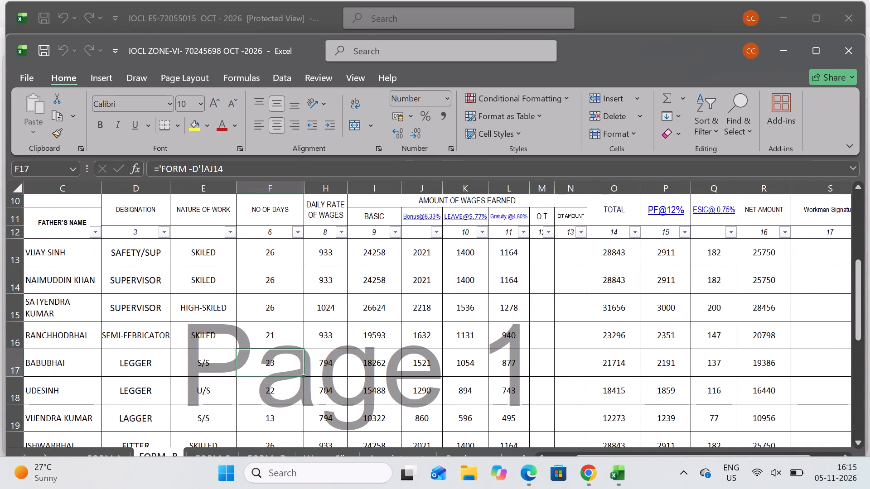
pyautogui.hscroll(1, 453, 363)
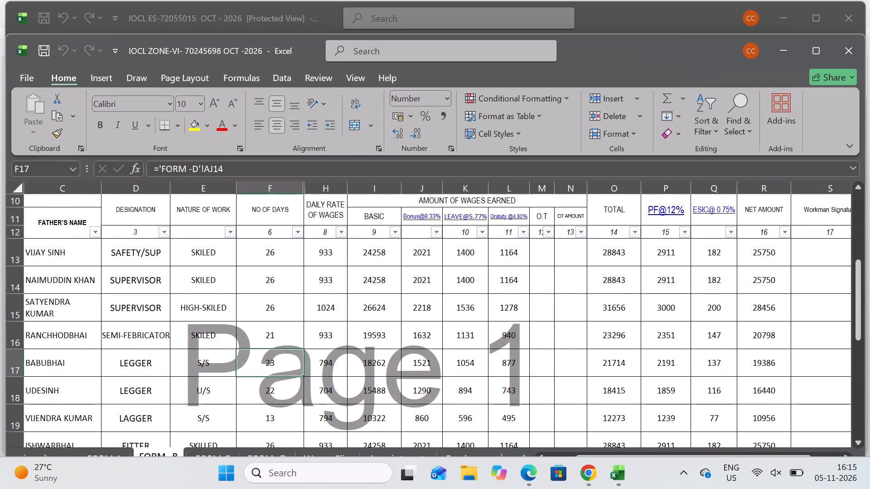
pyautogui.hscroll(1, 275, 361)
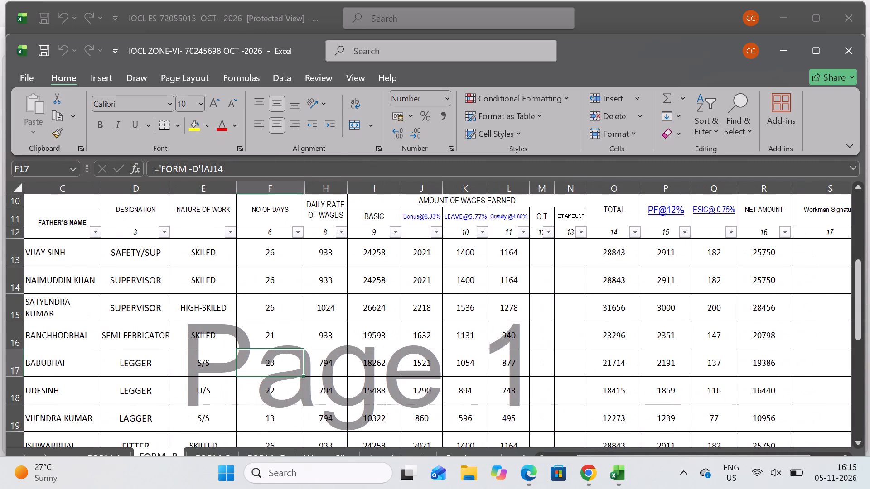
pyautogui.click(275, 361)
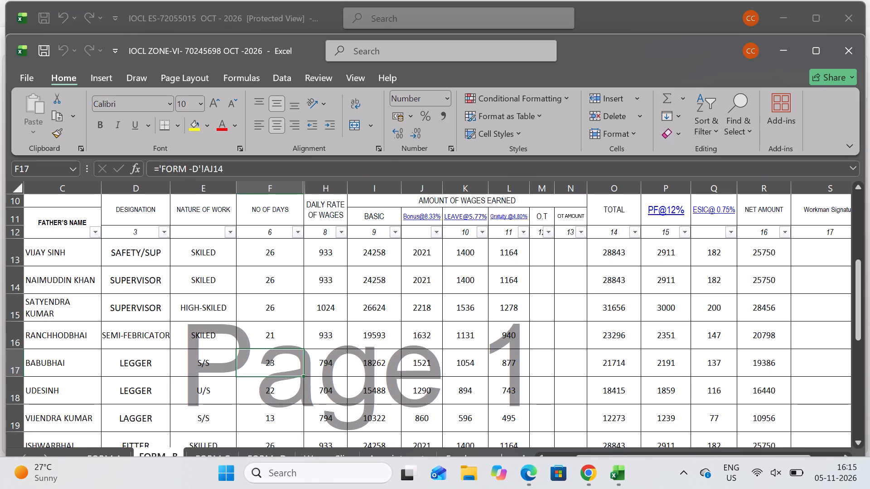
pyautogui.write('18')
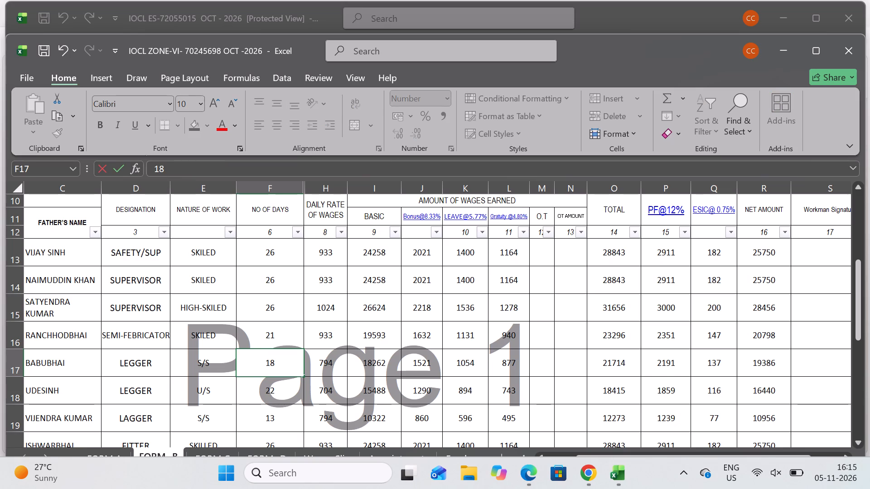
pyautogui.press('Return')
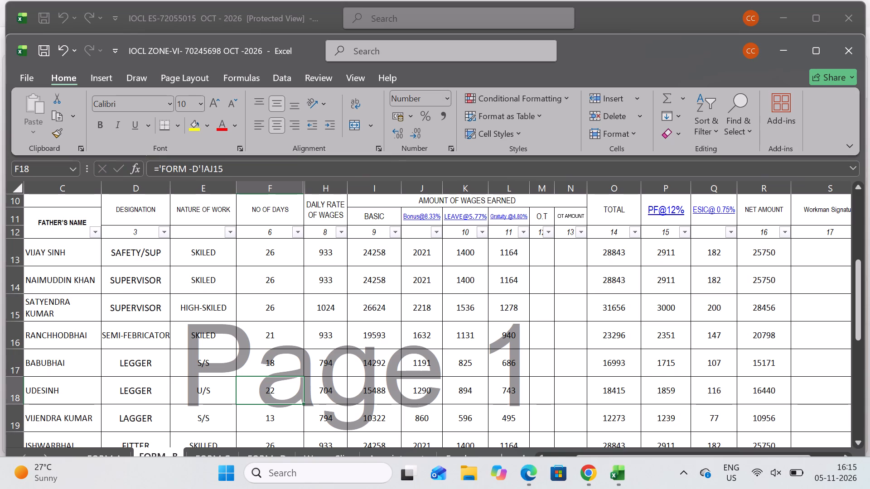
# Highlight the days cell F17 with a yellow fill.
pyautogui.click(277, 370)
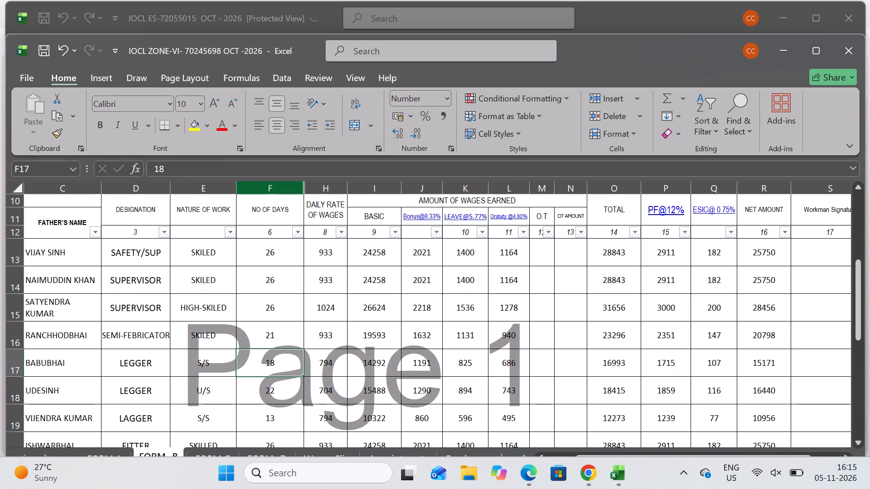
pyautogui.click(197, 123)
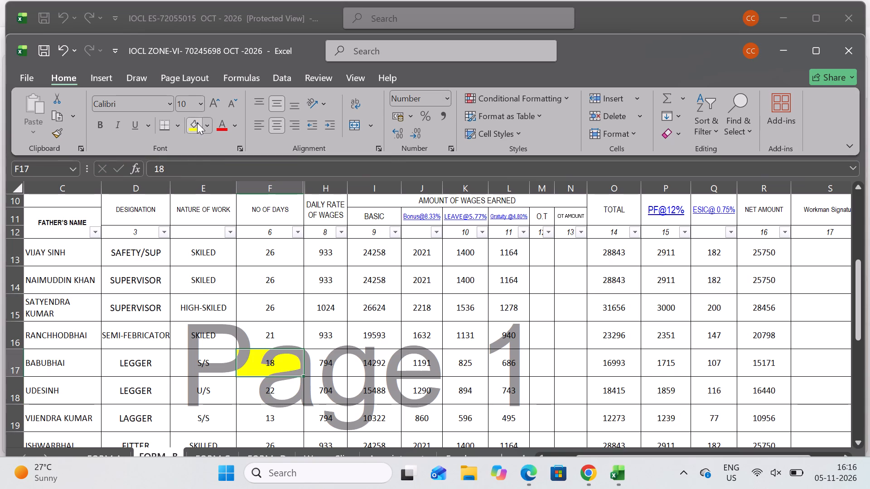
pyautogui.click(395, 265)
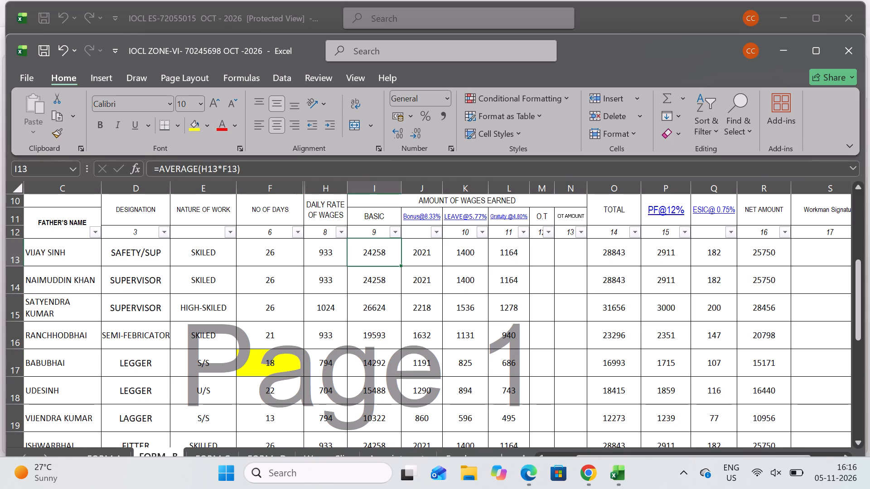
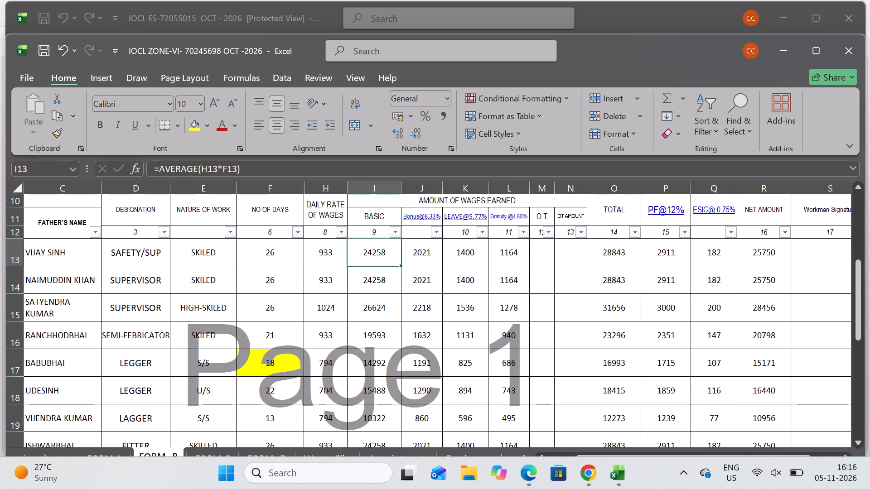
# Set the number of days for the worker in row 17 (cell F17) to 19 and check that worker's net amount.
pyautogui.click(269, 368)
pyautogui.write('19')
pyautogui.press('Return')
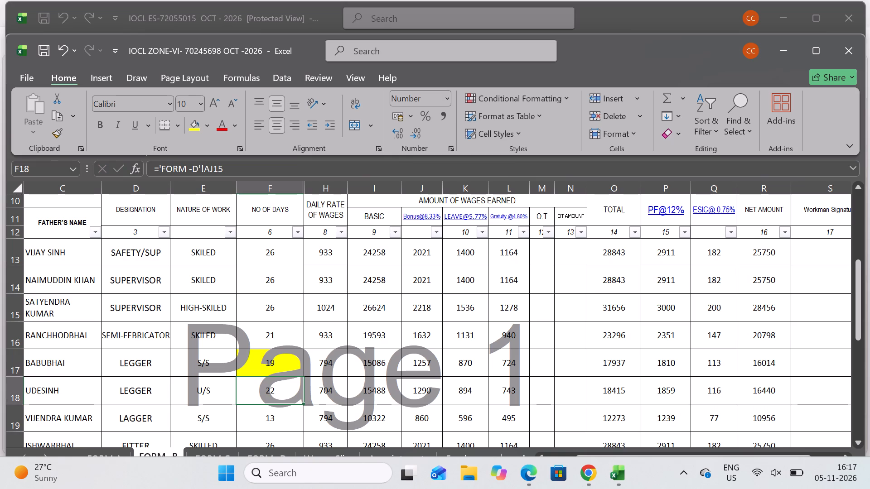
pyautogui.click(260, 366)
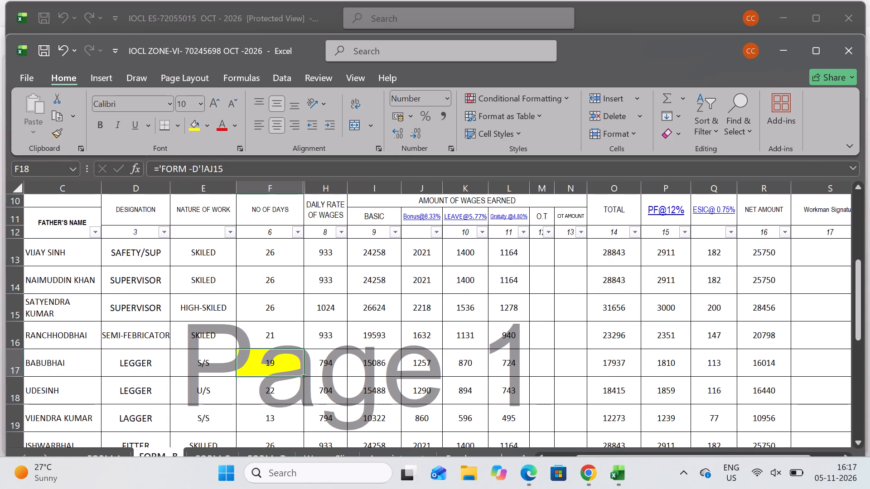
pyautogui.click(769, 366)
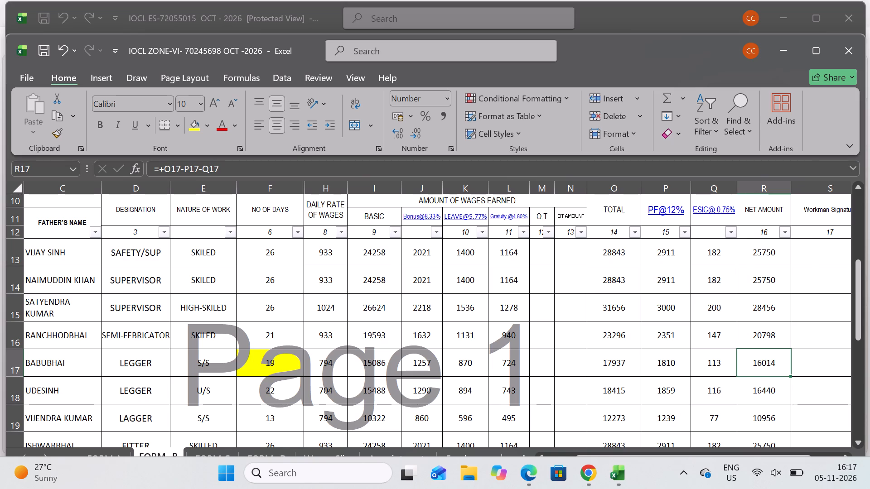
# Highlight the entire row 17 of the FORM-B wage sheet with a yellow fill.
pyautogui.hscroll(2, 769, 366)
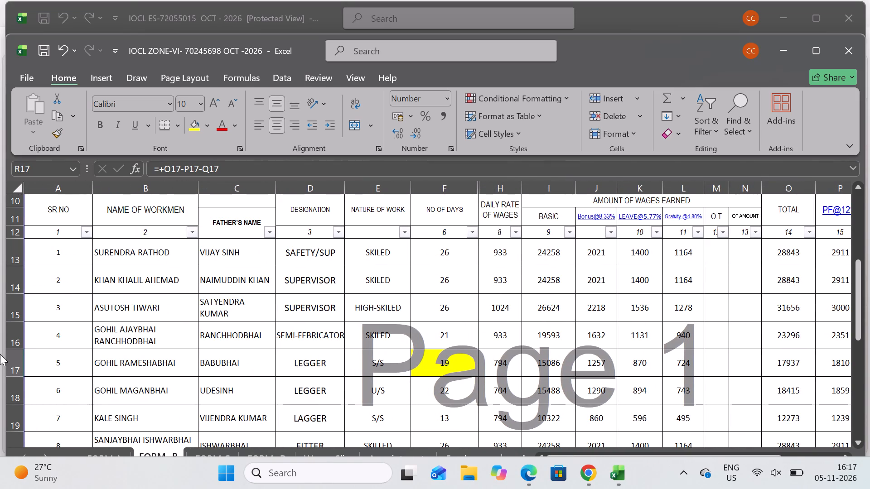
pyautogui.click(11, 367)
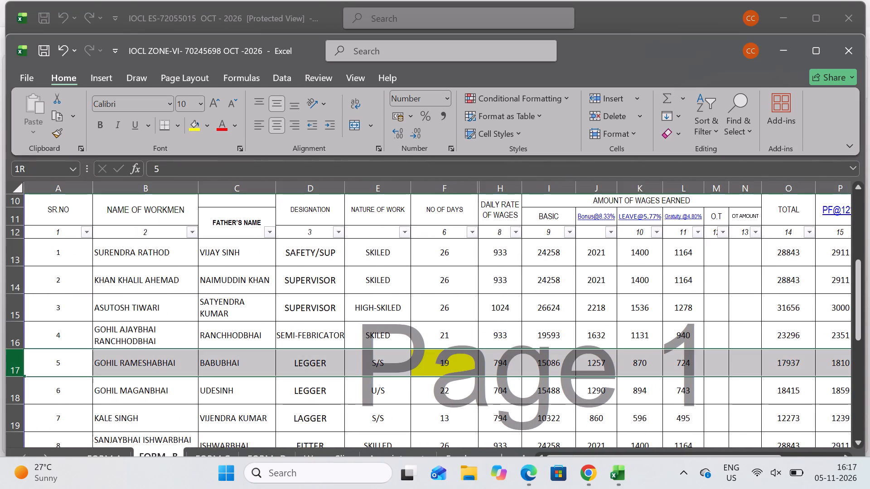
pyautogui.click(198, 120)
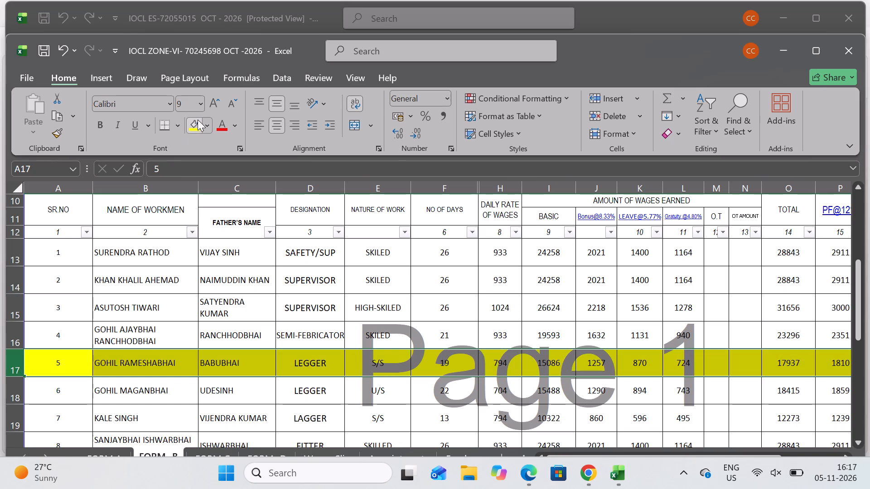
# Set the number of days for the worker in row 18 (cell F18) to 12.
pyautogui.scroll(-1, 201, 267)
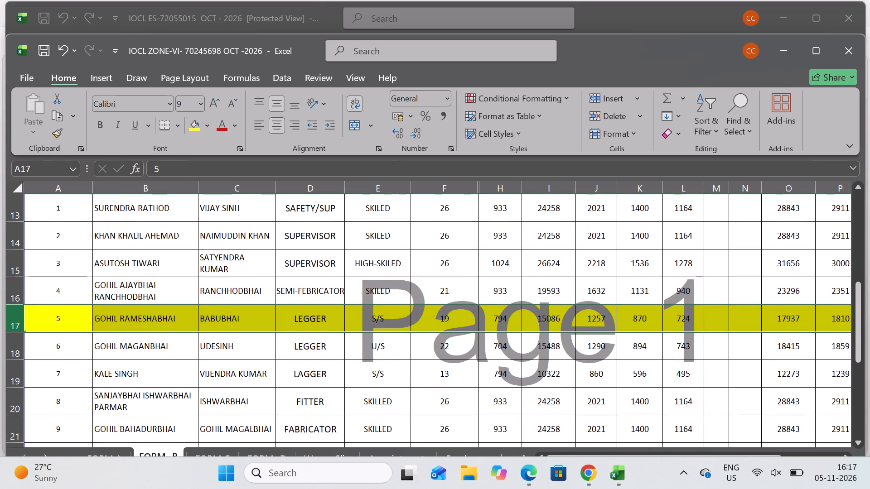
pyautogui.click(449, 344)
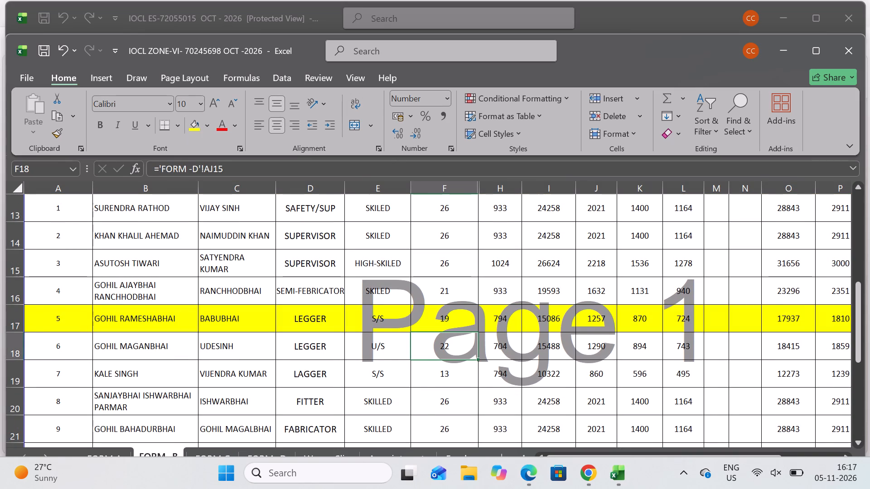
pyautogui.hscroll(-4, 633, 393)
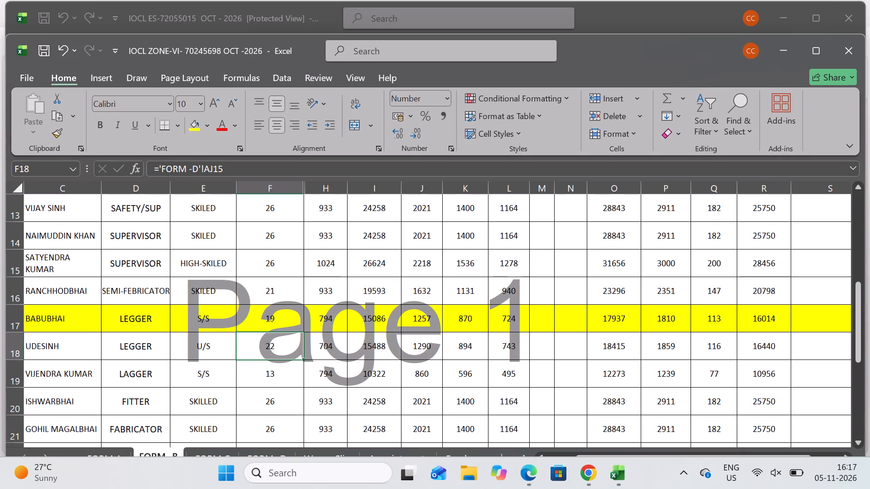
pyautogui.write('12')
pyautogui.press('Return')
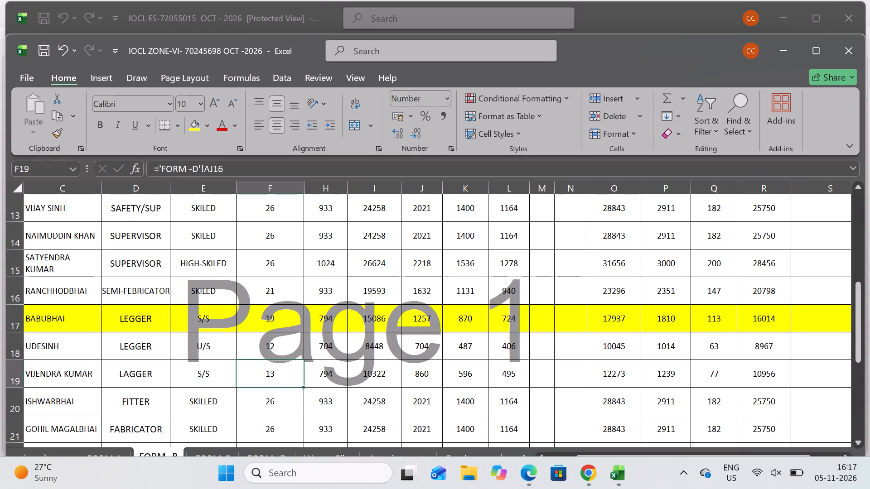
# Set the number of days for the worker in row 18 (cell F18) to 14.
pyautogui.click(279, 352)
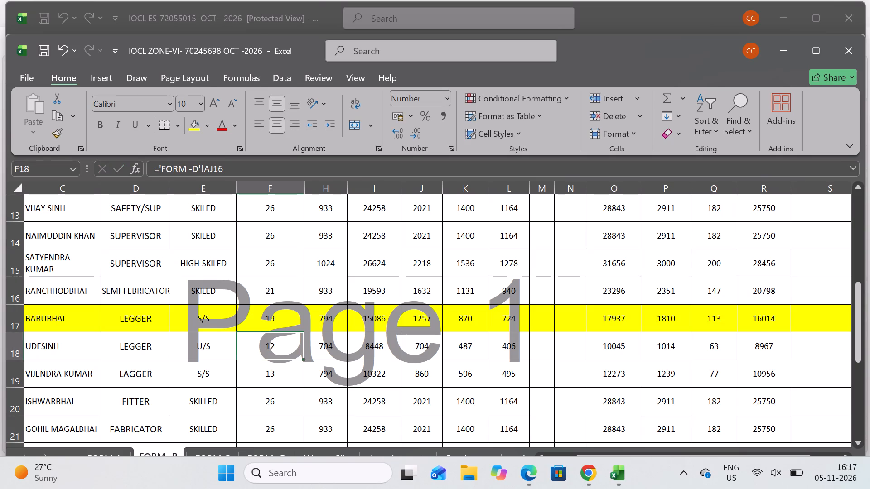
pyautogui.write('13')
pyautogui.press('BackSpace')
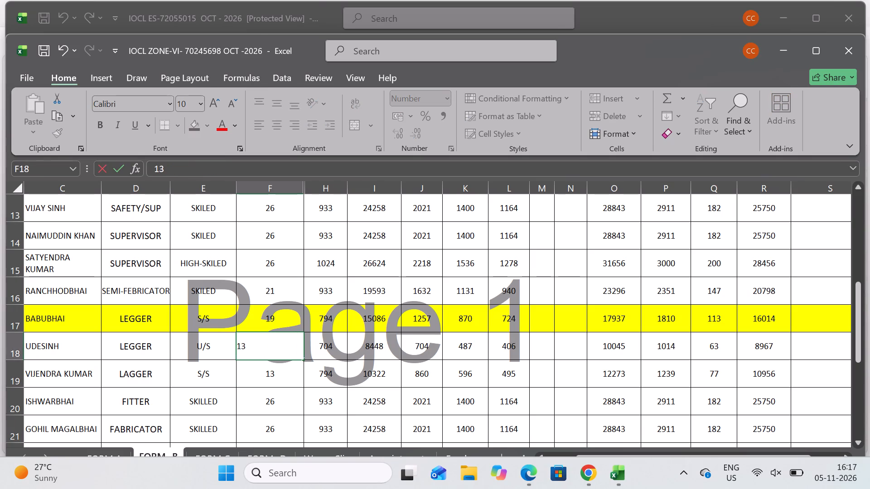
pyautogui.press('4')
pyautogui.press('Return')
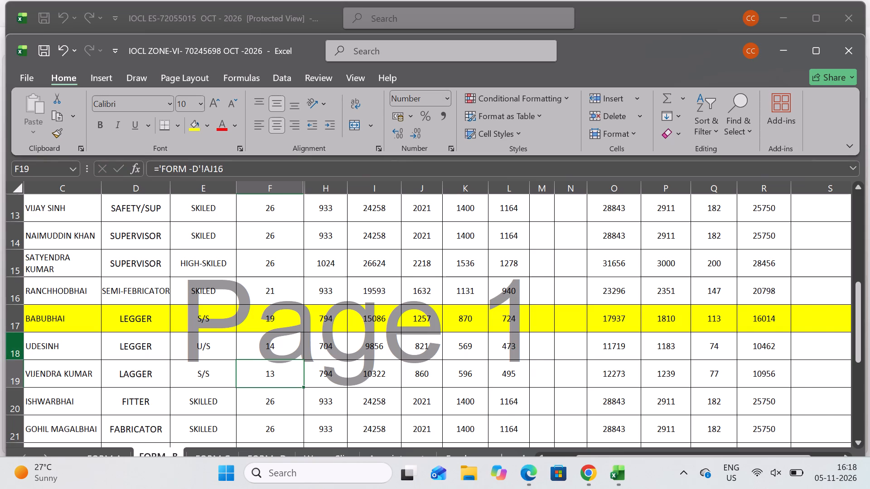
# Highlight the entire row 18 of the FORM-B wage sheet with a yellow fill.
pyautogui.hscroll(5, 174, 366)
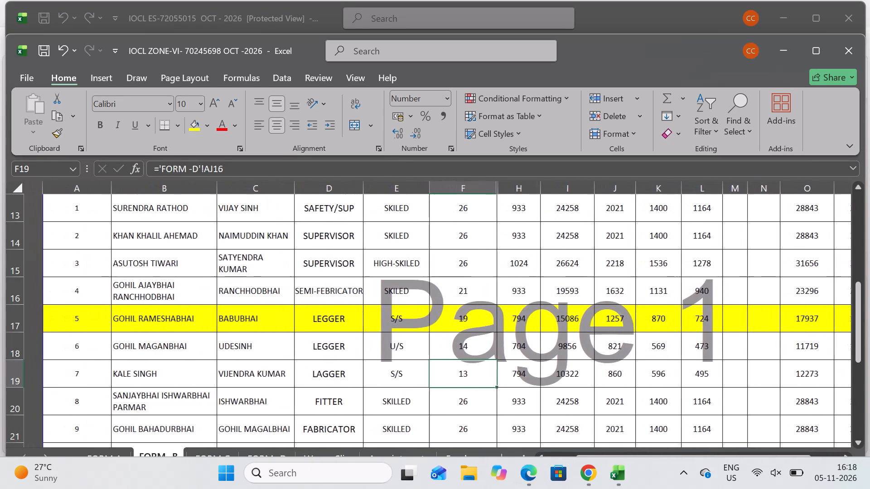
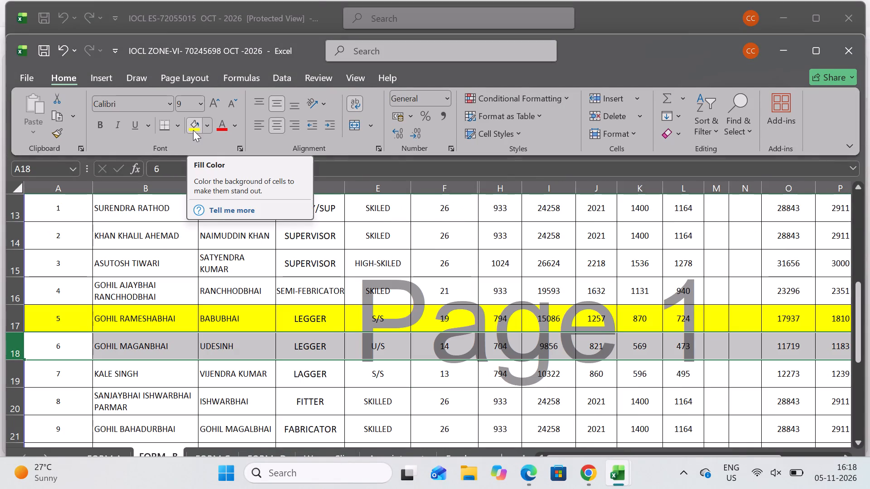
# Apply the yellow fill to the selected row 18 of the FORM-B wage sheet.
pyautogui.click(193, 130)
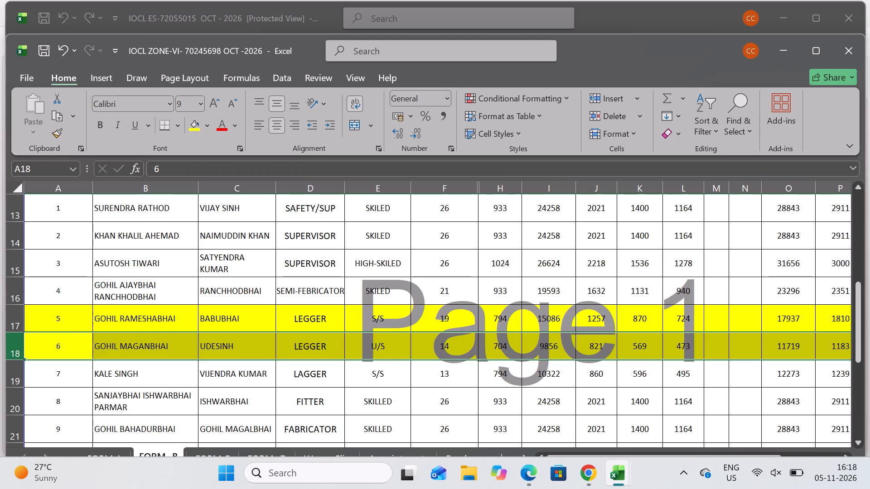
# Enter 16161 in cell S17 and 10658 in cell S18, beside the net amounts of the two yellow rows.
pyautogui.hscroll(-2, 385, 319)
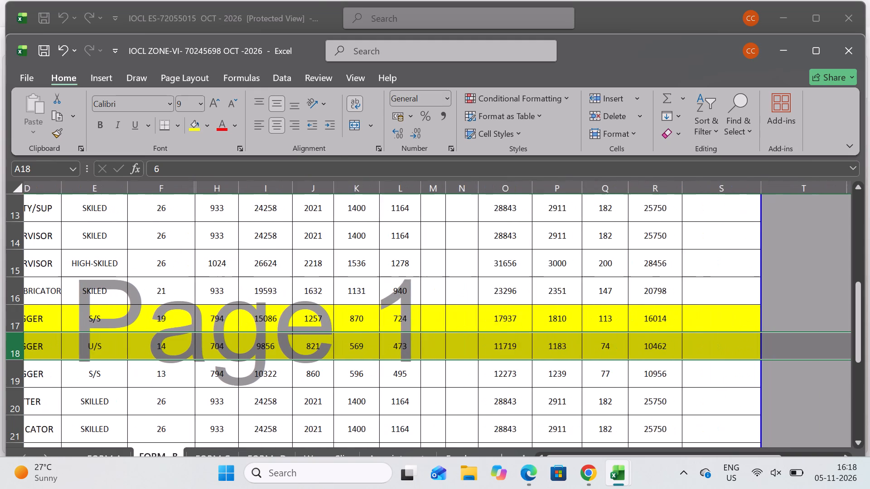
pyautogui.hscroll(-1, 385, 319)
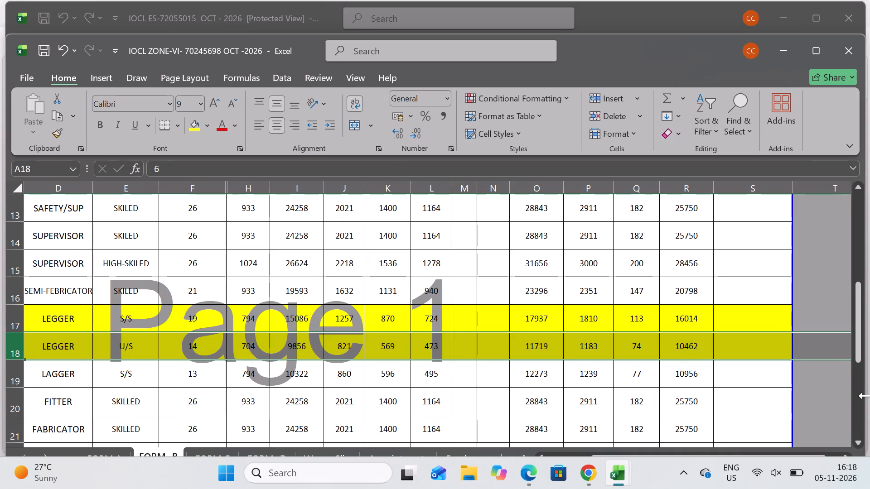
pyautogui.click(775, 299)
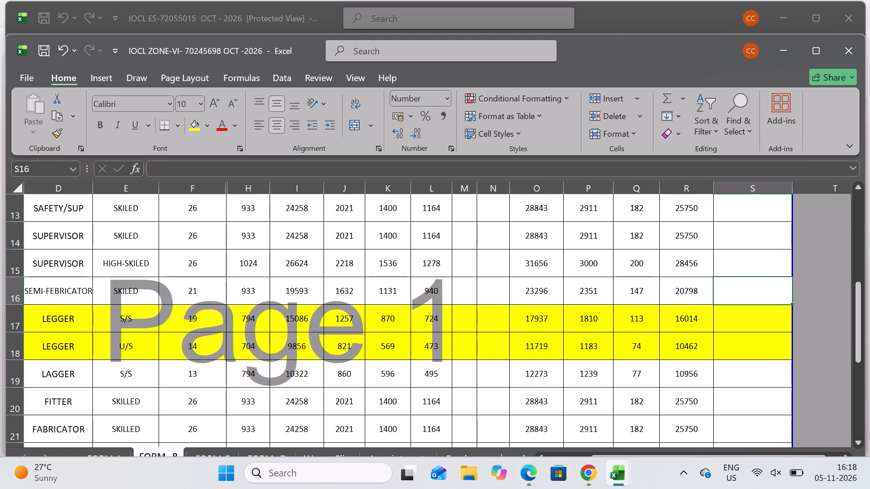
pyautogui.click(750, 328)
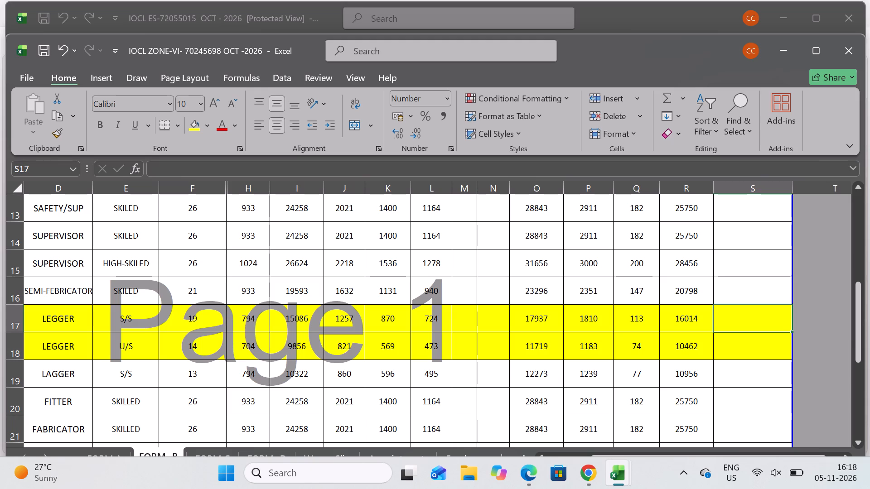
pyautogui.write('16')
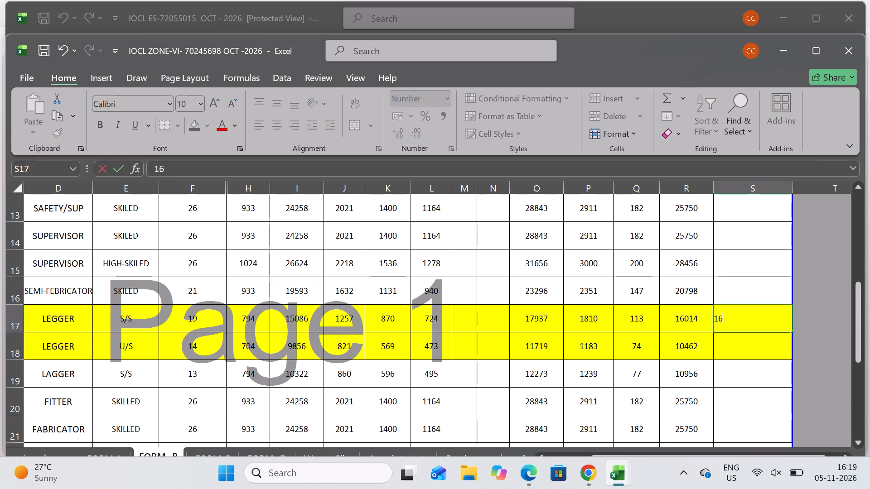
pyautogui.write('161')
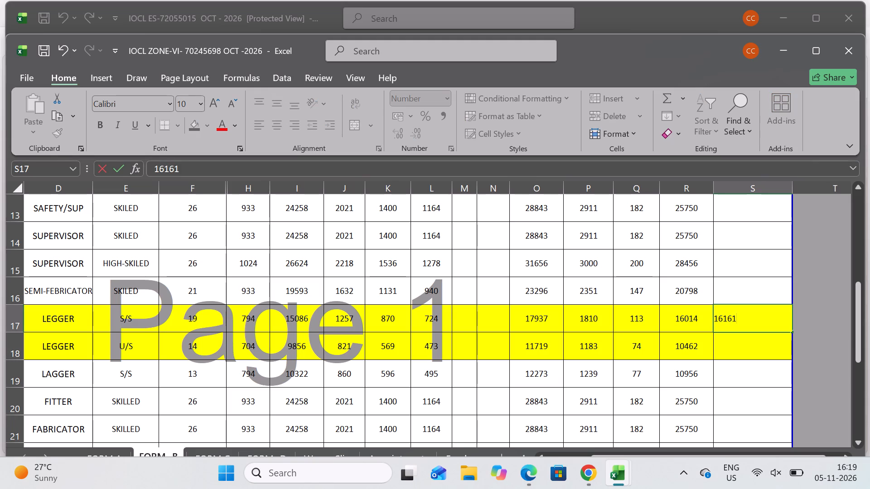
pyautogui.press('Return')
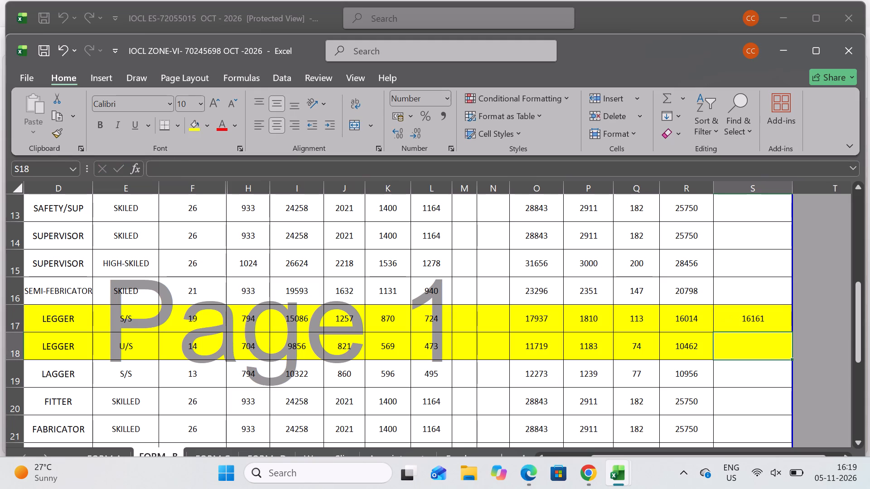
pyautogui.write('10658')
pyautogui.press('Return')
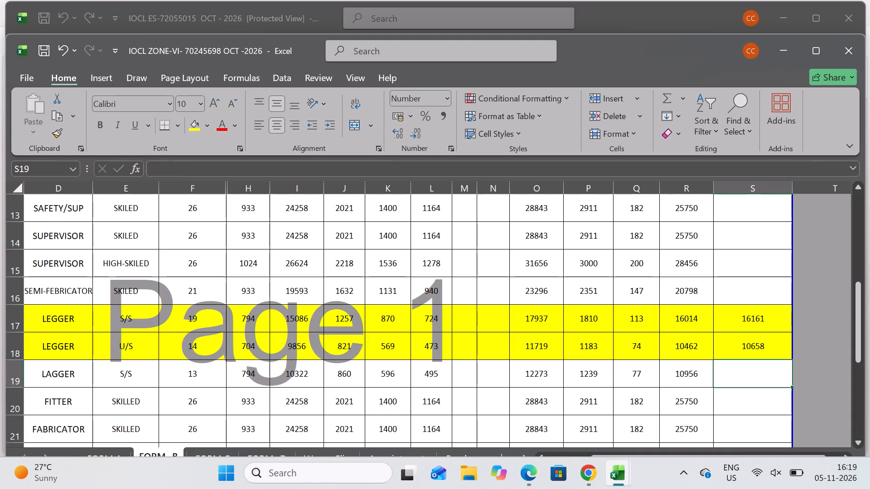
# Maximize the IOCL Zone-VI workbook window so more of the wage register's columns fit on screen.
pyautogui.hscroll(1, 589, 375)
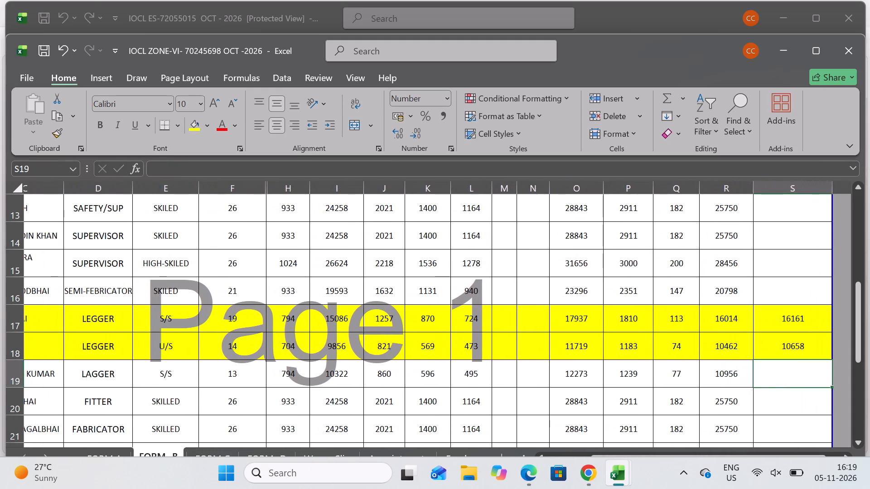
pyautogui.hscroll(1, 589, 375)
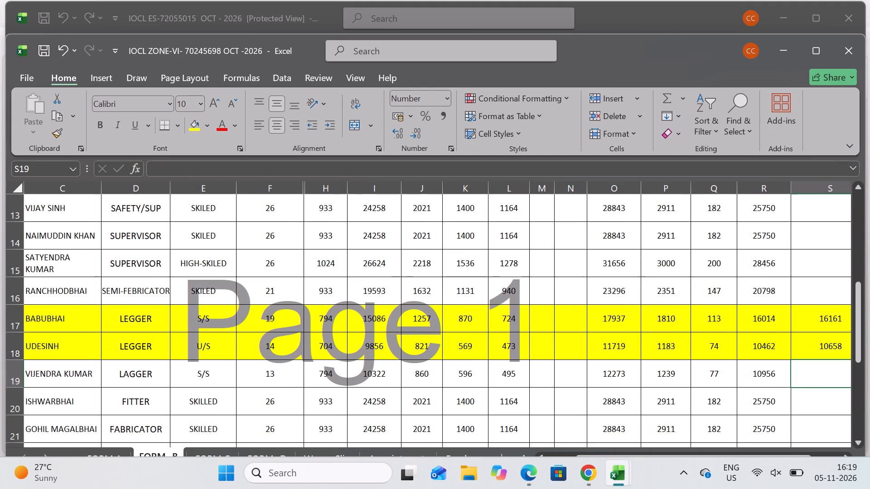
pyautogui.hscroll(3, 589, 375)
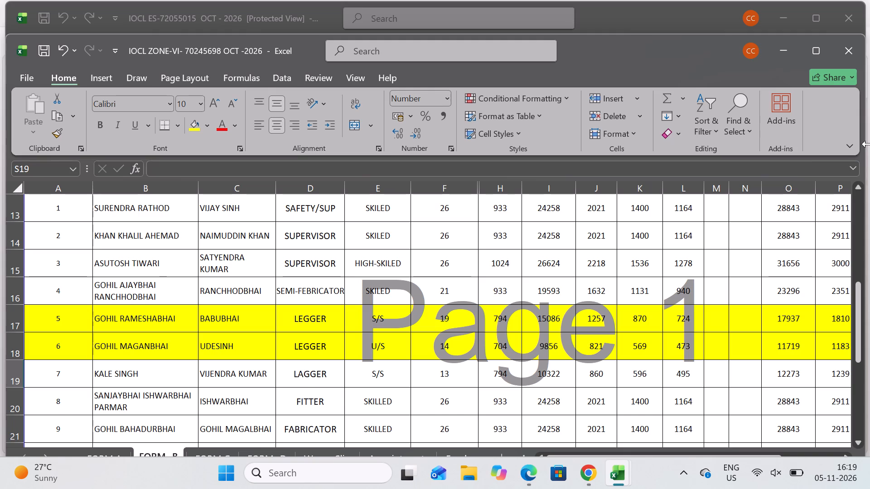
pyautogui.click(818, 50)
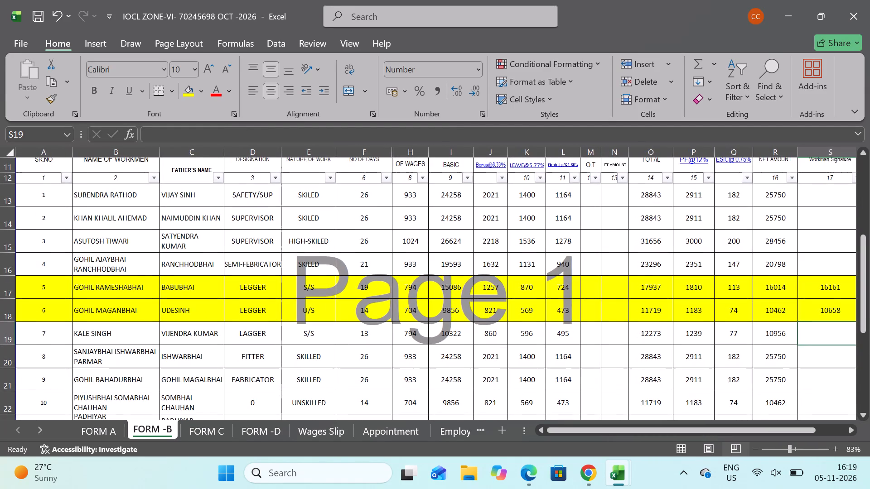
# Select the empty Workman Signature cell in row 16 (S16).
pyautogui.click(812, 267)
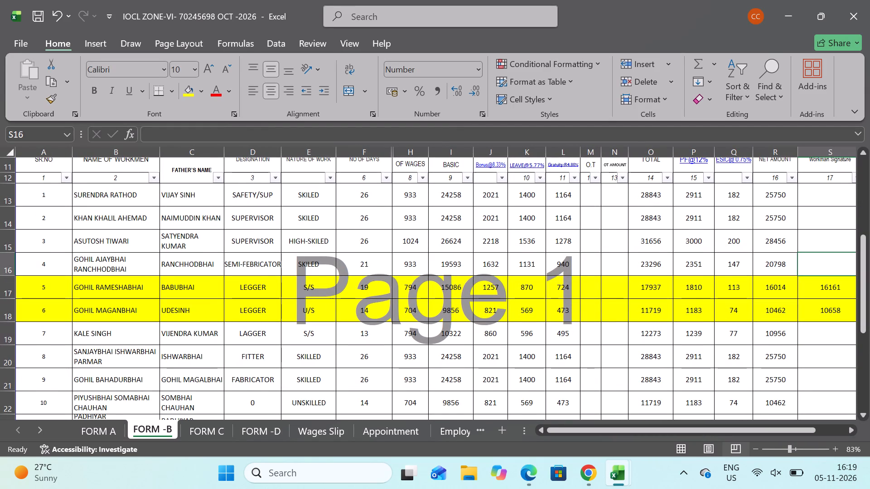
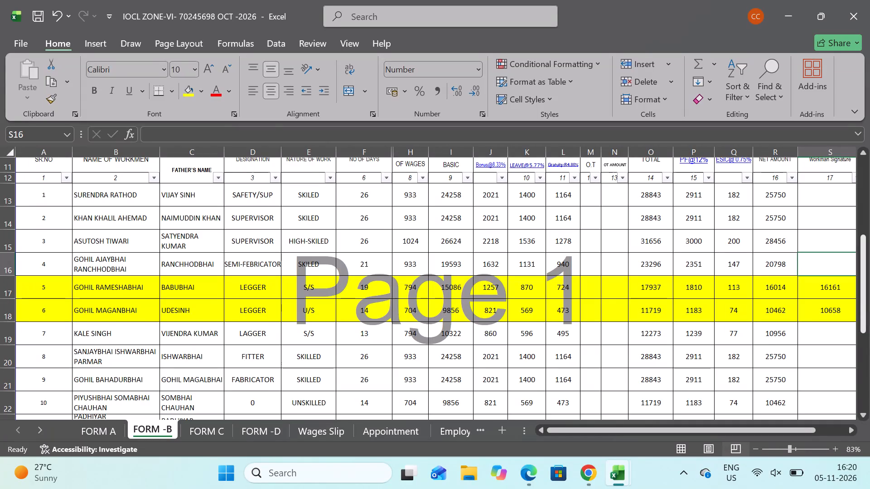
# Set the number of days in row 16 to 20 and enter 20261 beside its net amount in S16.
pyautogui.click(374, 265)
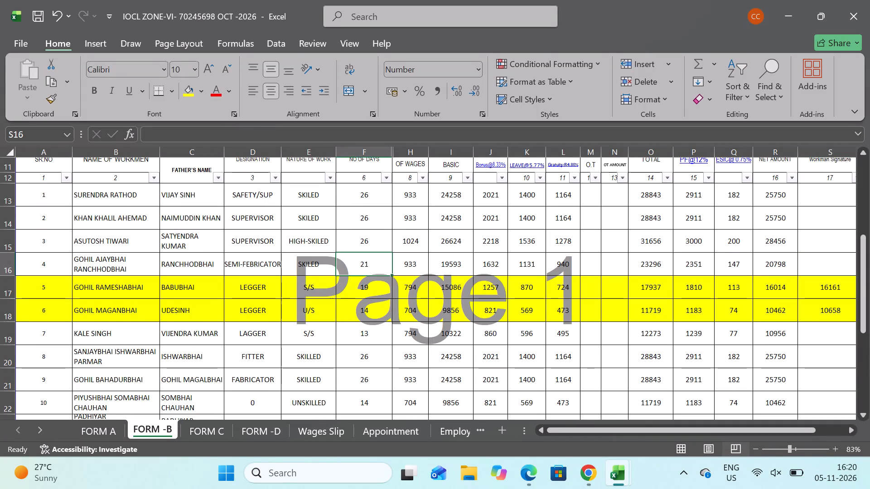
pyautogui.write('20')
pyautogui.press('Return')
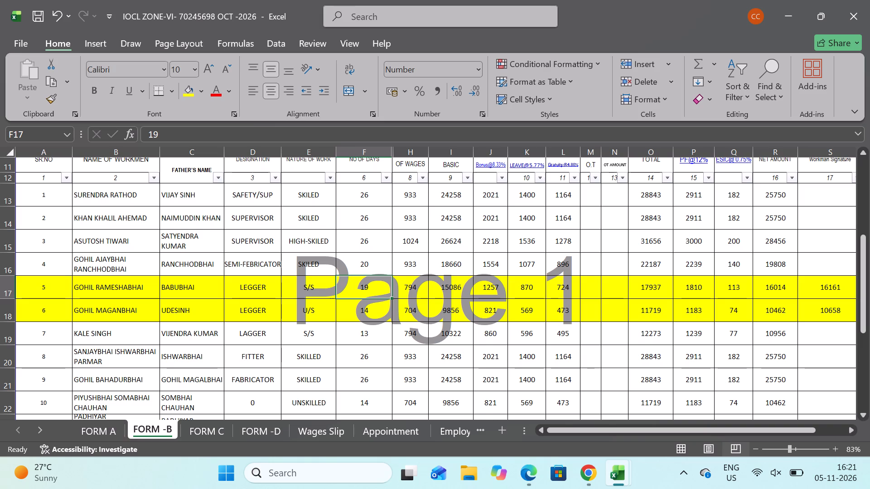
pyautogui.click(826, 266)
pyautogui.write('20')
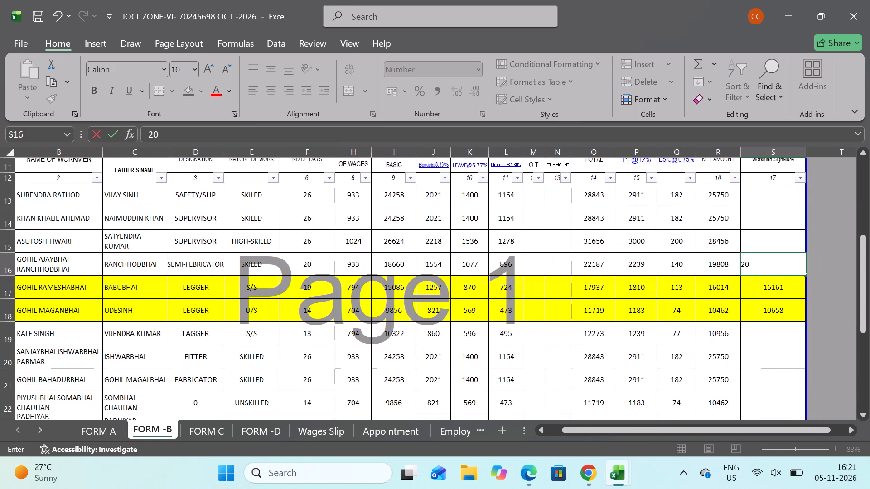
pyautogui.write('261')
pyautogui.press('Return')
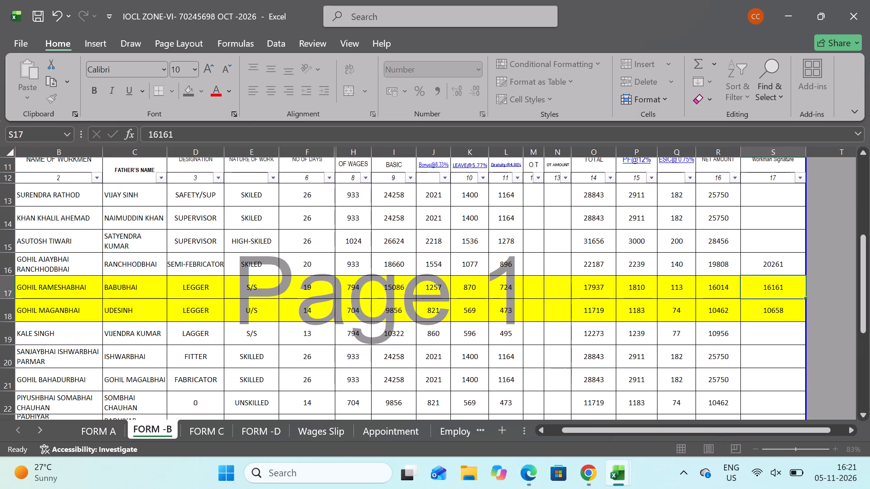
# Highlight the entire row 16 of the FORM-B wage register with the yellow fill.
pyautogui.hscroll(1, 505, 286)
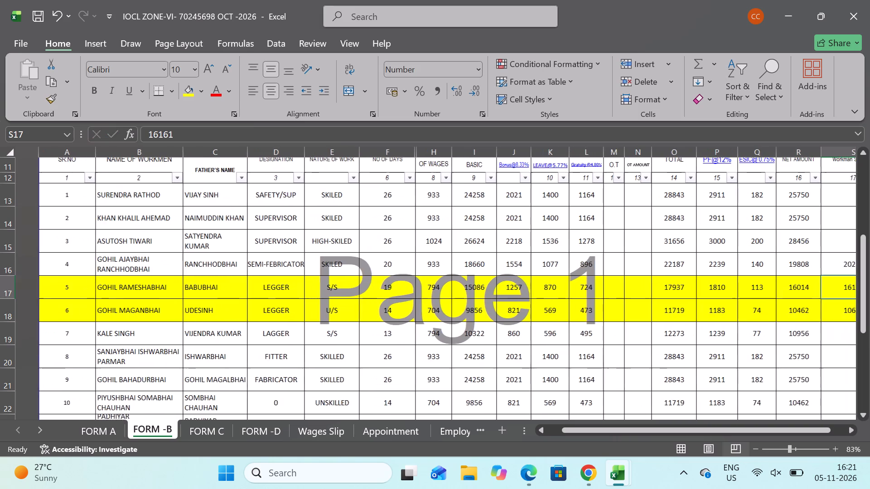
pyautogui.click(6, 269)
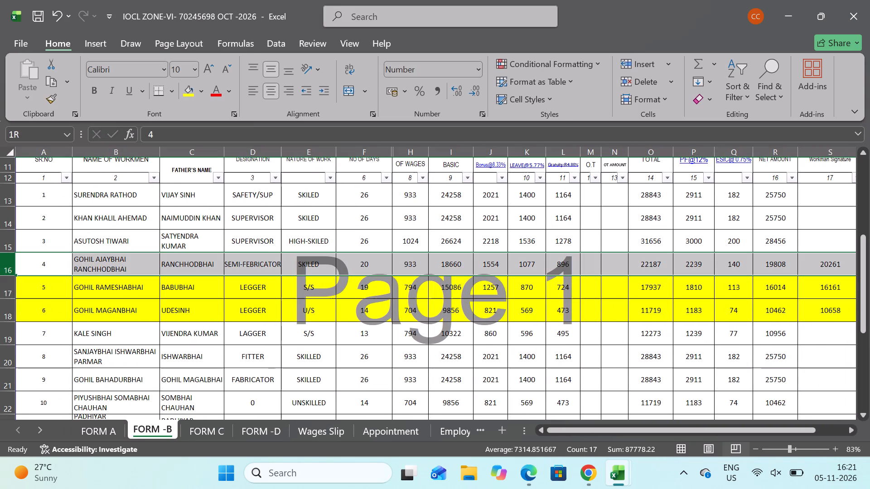
pyautogui.click(183, 94)
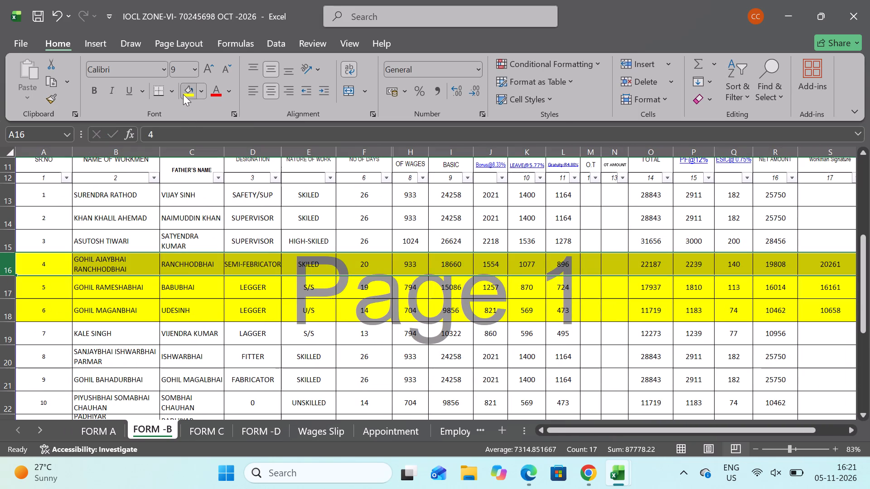
pyautogui.click(632, 433)
pyautogui.click(576, 375)
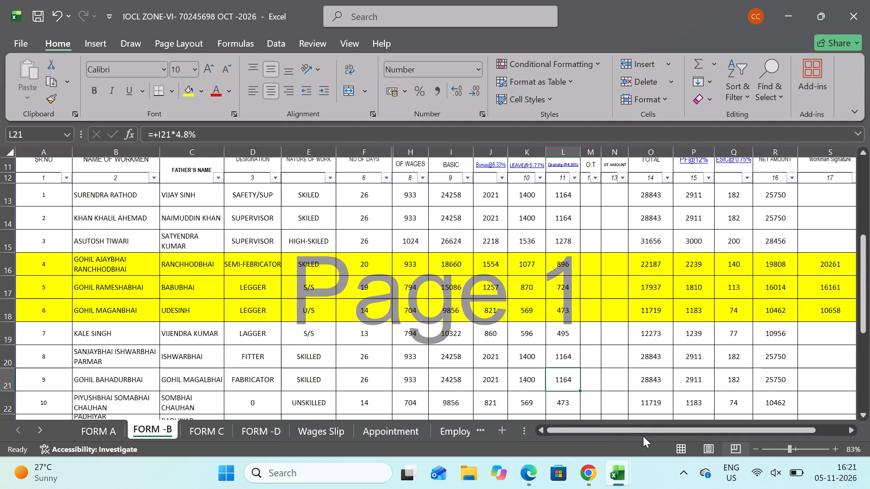
pyautogui.moveTo(645, 428); pyautogui.dragTo(652, 434)
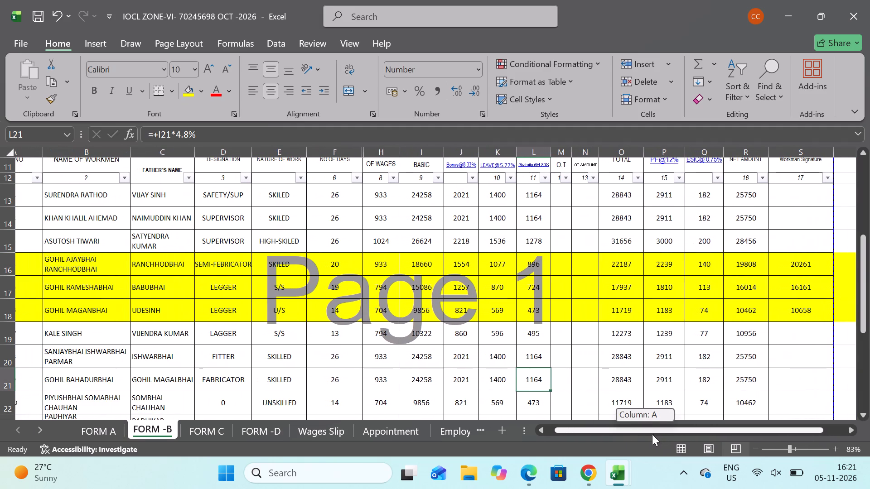
pyautogui.moveTo(652, 434); pyautogui.dragTo(652, 434)
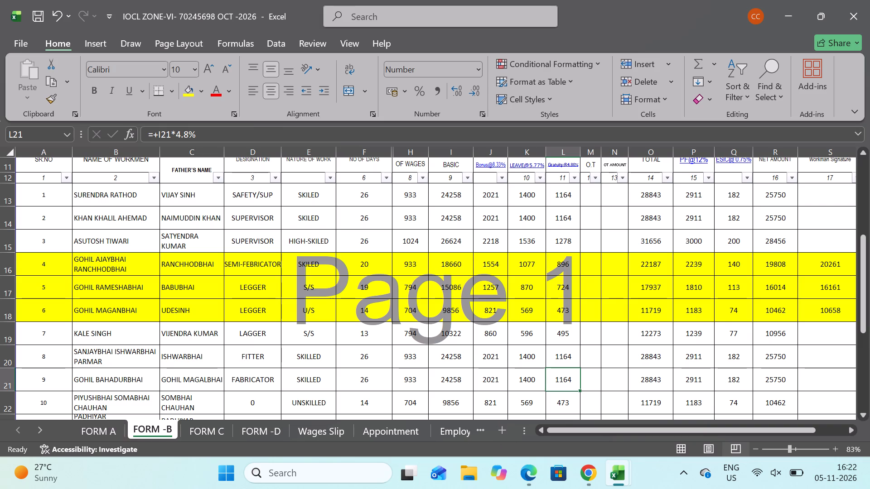
# Set the number of days in row 19 to 12 and enter 10410 beside its net amount in S19.
pyautogui.click(817, 342)
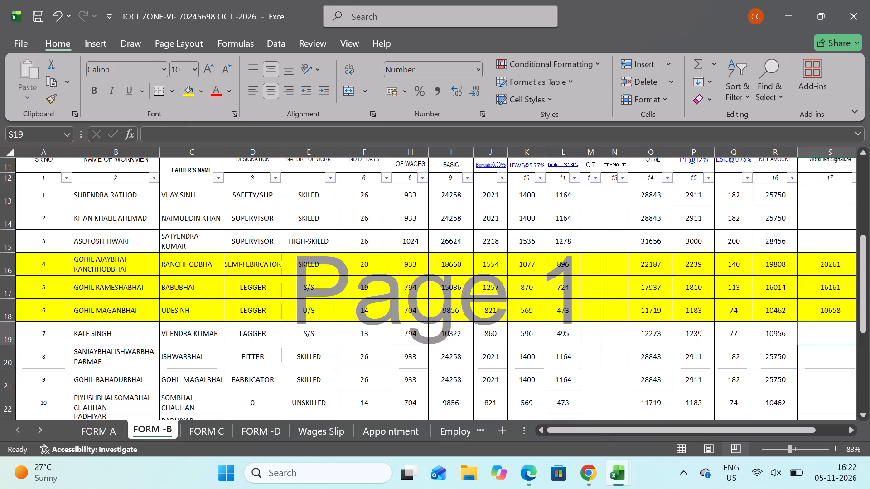
pyautogui.click(366, 334)
pyautogui.write('12')
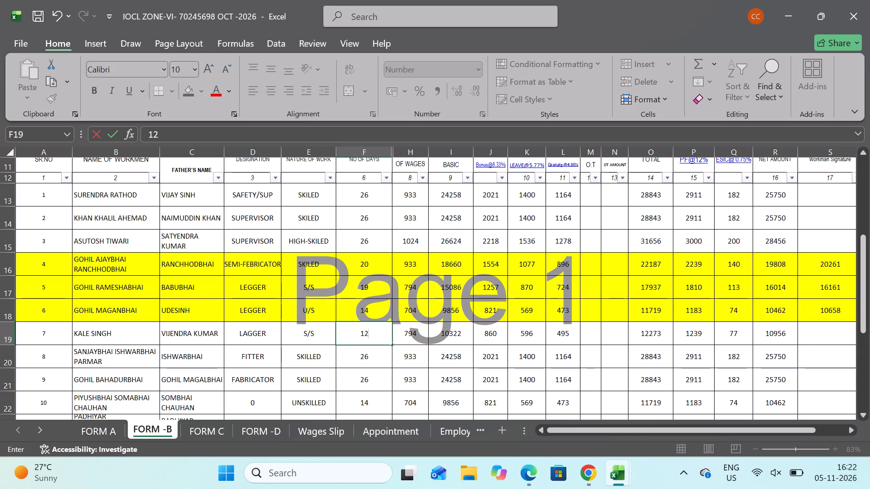
pyautogui.press('Return')
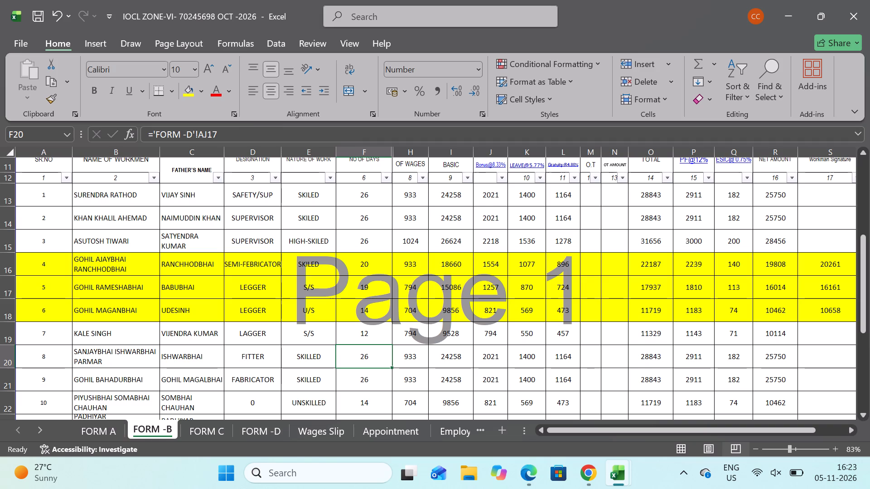
pyautogui.click(829, 332)
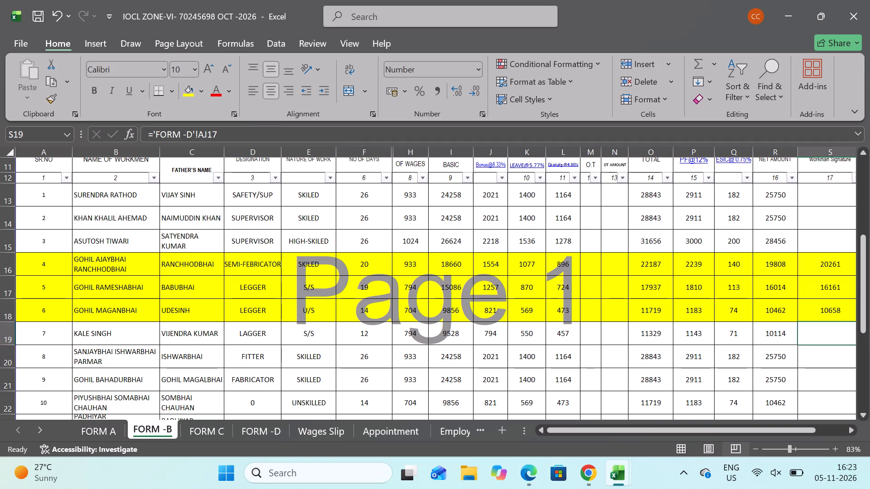
pyautogui.write('10410')
pyautogui.press('Return')
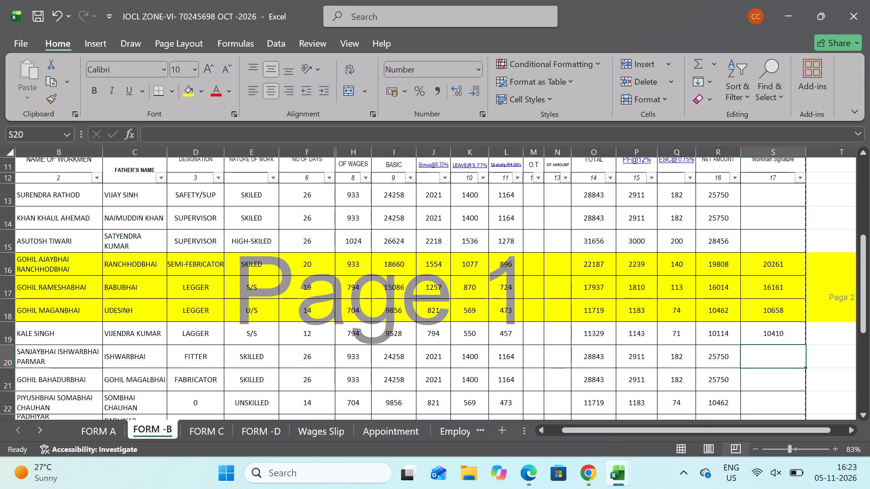
# Set the number of days in row 20 to 22 and enter 21711 beside its net amount in S20.
pyautogui.click(309, 355)
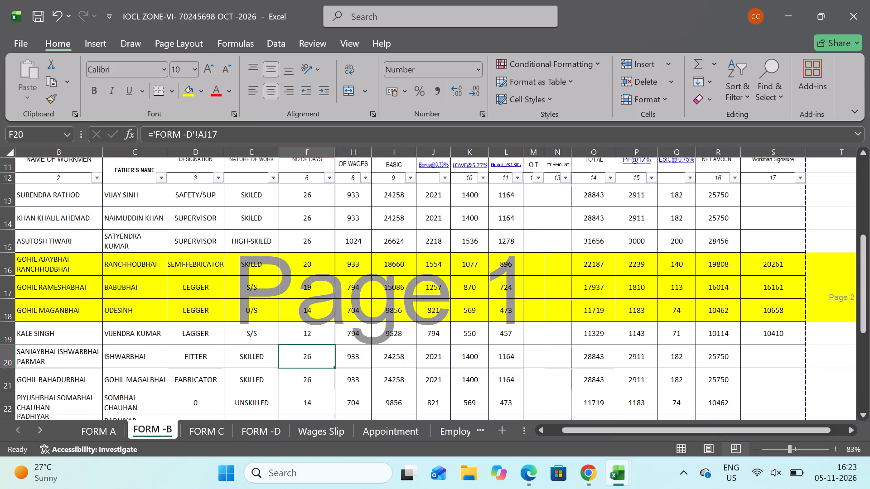
pyautogui.write('22')
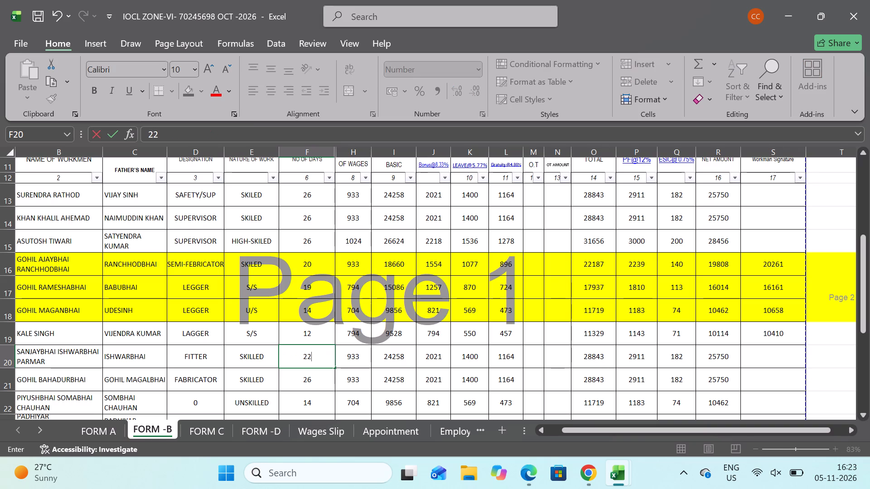
pyautogui.press('Return')
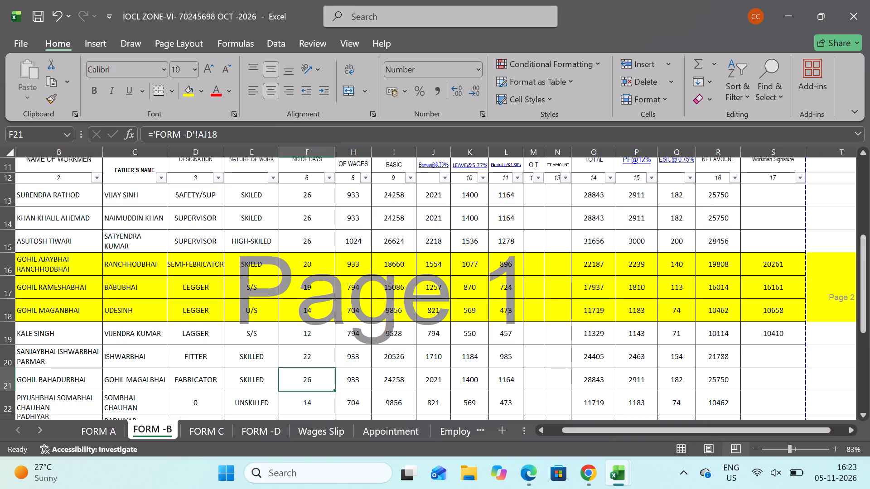
pyautogui.click(747, 361)
pyautogui.write('21711')
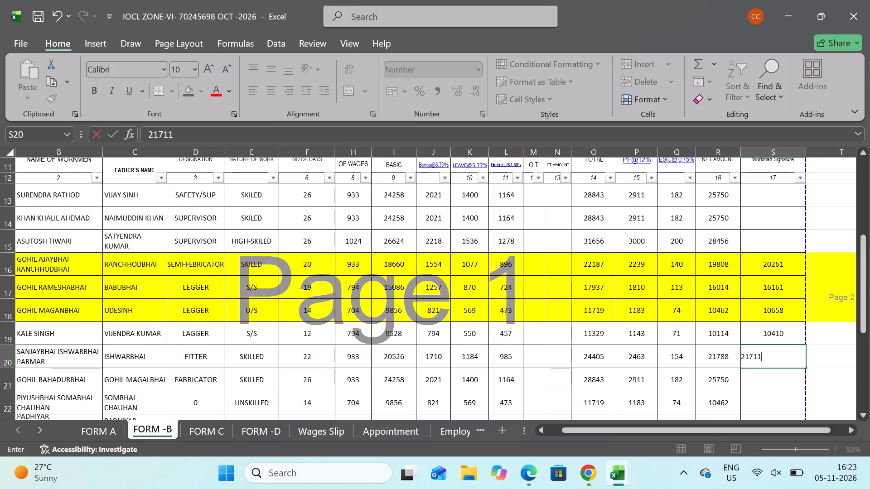
# Highlight the entire row 20 of the wage register with the yellow fill.
pyautogui.click(4, 357)
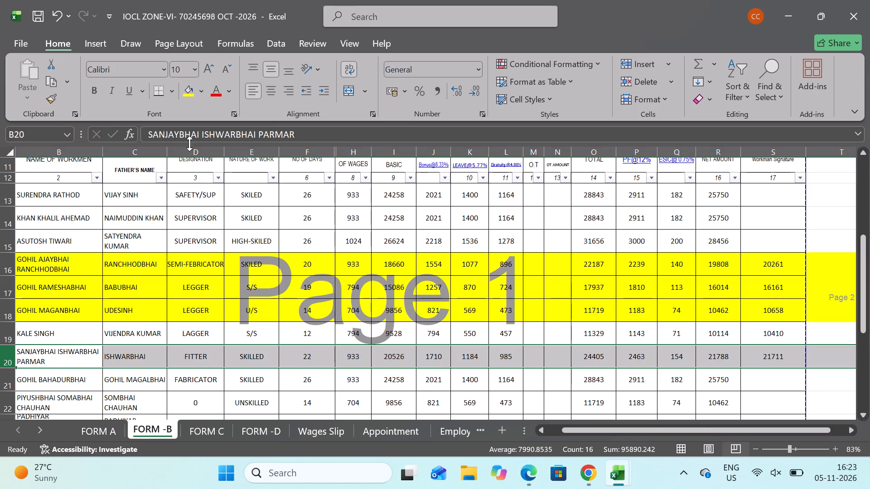
pyautogui.click(188, 94)
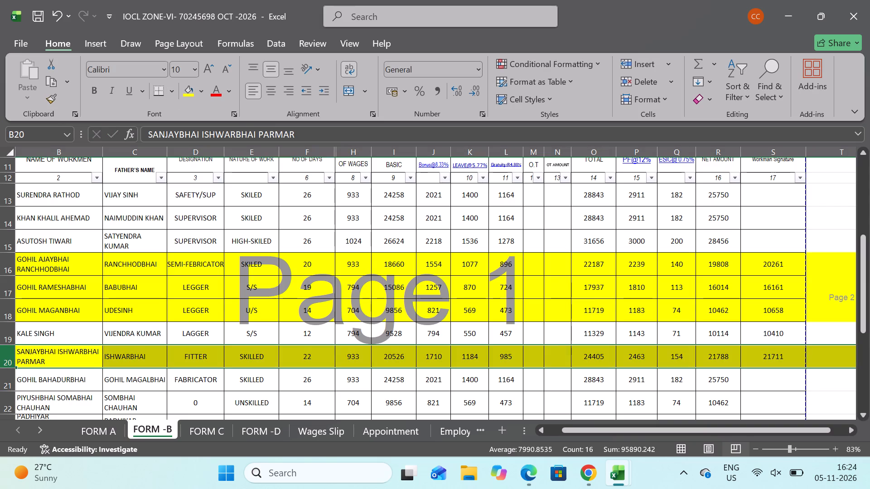
pyautogui.click(534, 276)
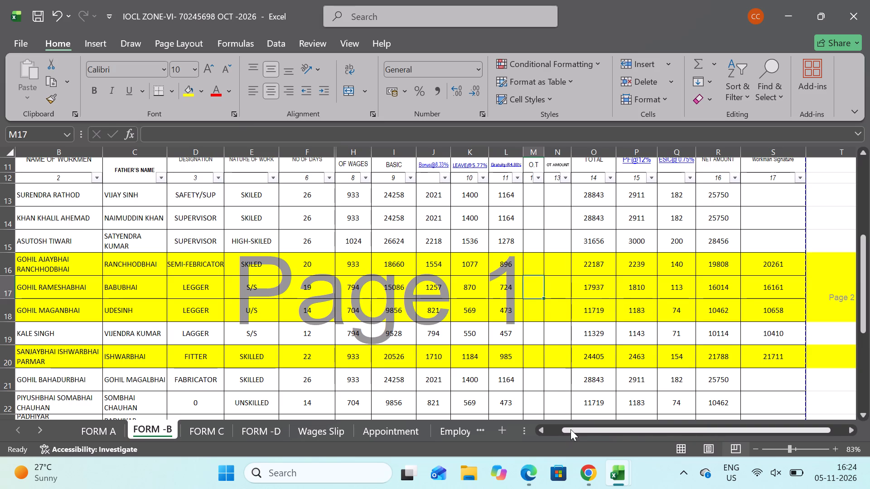
pyautogui.moveTo(571, 429); pyautogui.dragTo(539, 429)
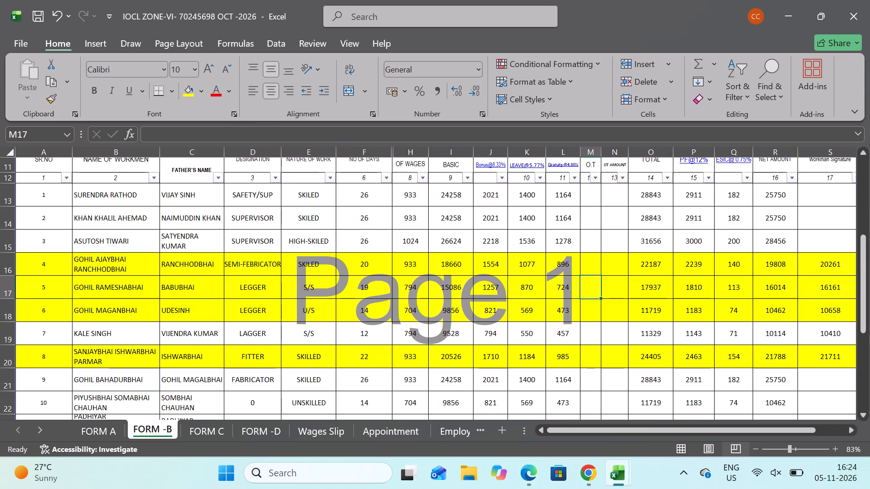
pyautogui.moveTo(578, 403); pyautogui.dragTo(595, 345)
pyautogui.click(595, 345)
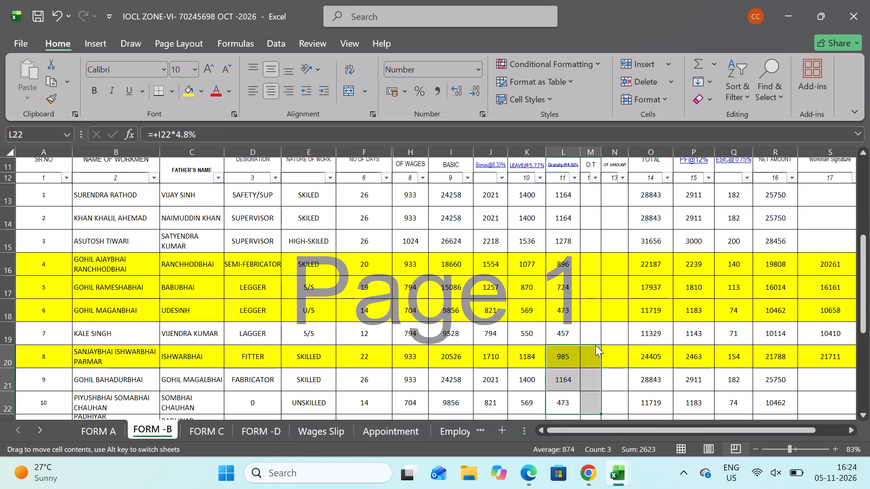
pyautogui.click(594, 340)
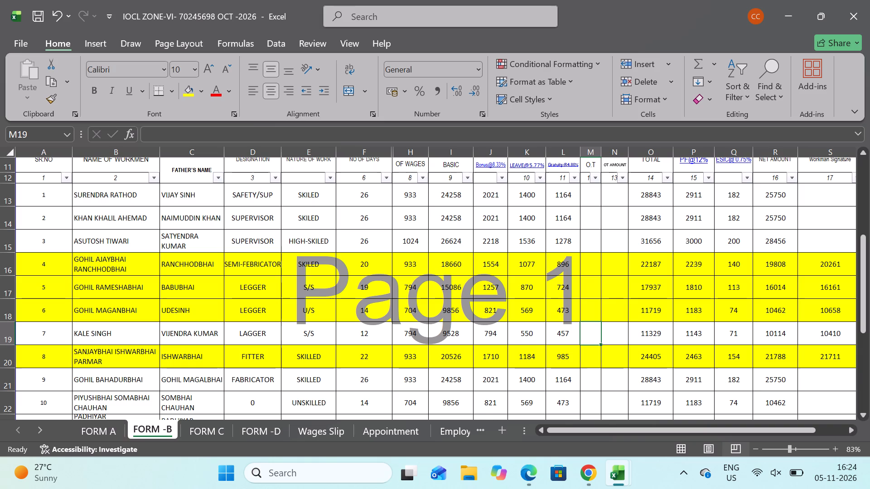
# Apply the yellow fill to the entire row 19 of the wage register.
pyautogui.scroll(-1, 686, 349)
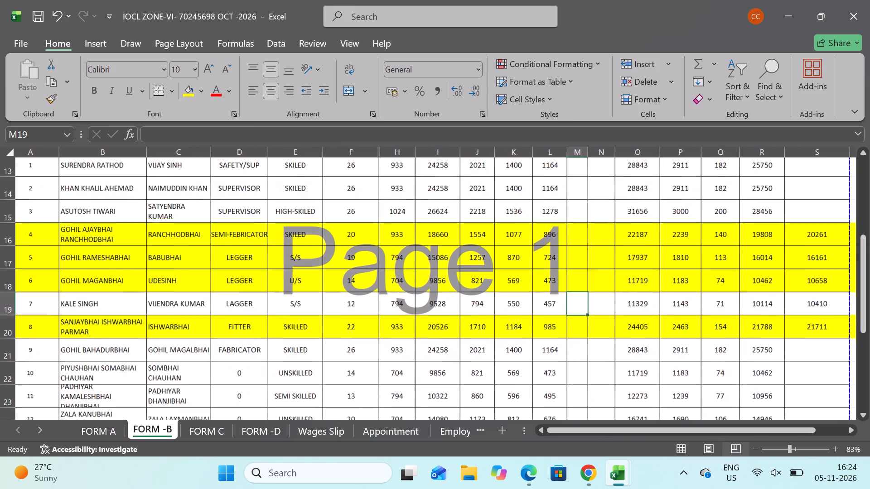
pyautogui.scroll(-1, 686, 349)
pyautogui.click(0, 310)
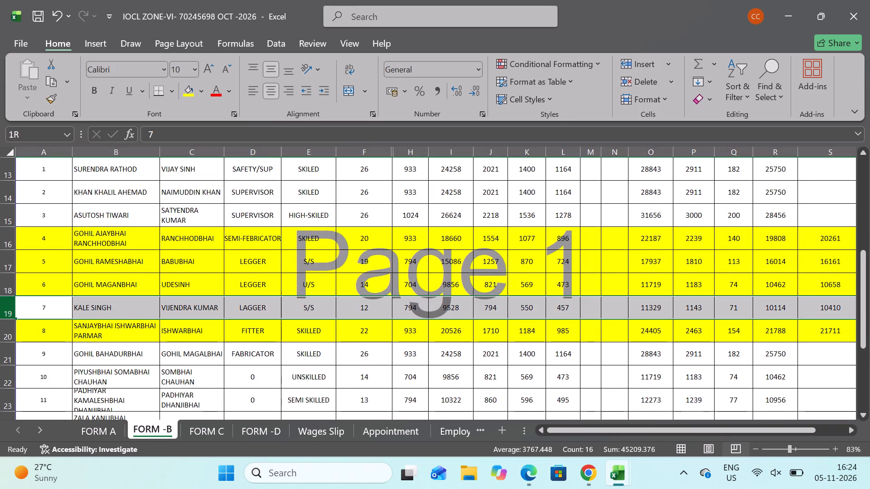
pyautogui.click(189, 93)
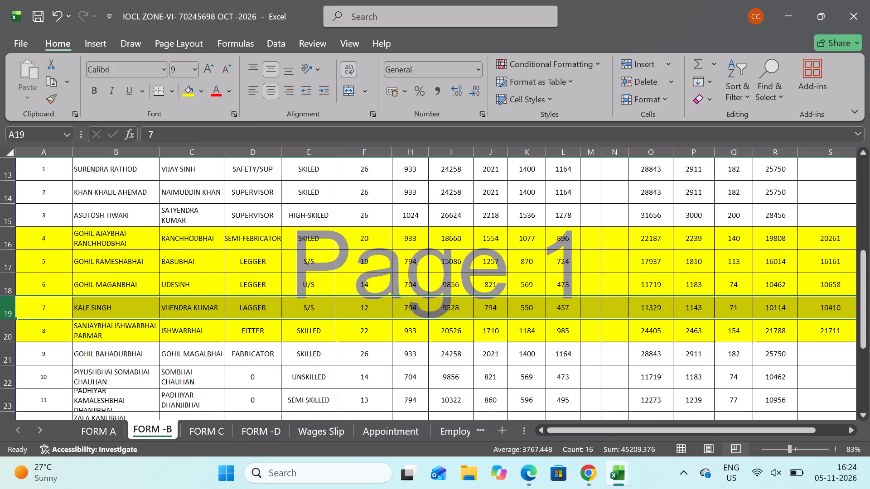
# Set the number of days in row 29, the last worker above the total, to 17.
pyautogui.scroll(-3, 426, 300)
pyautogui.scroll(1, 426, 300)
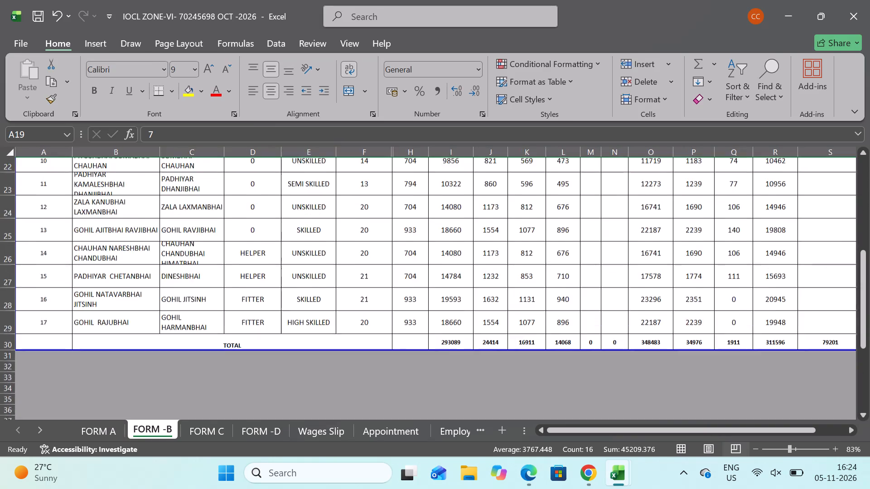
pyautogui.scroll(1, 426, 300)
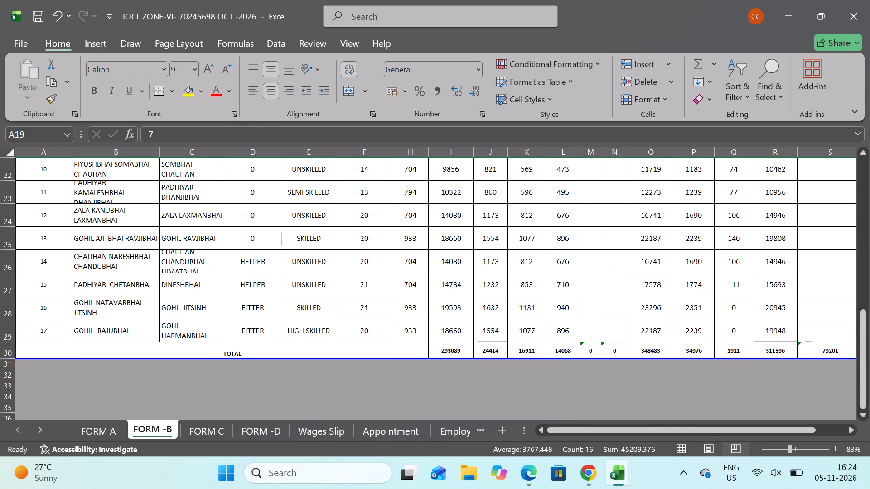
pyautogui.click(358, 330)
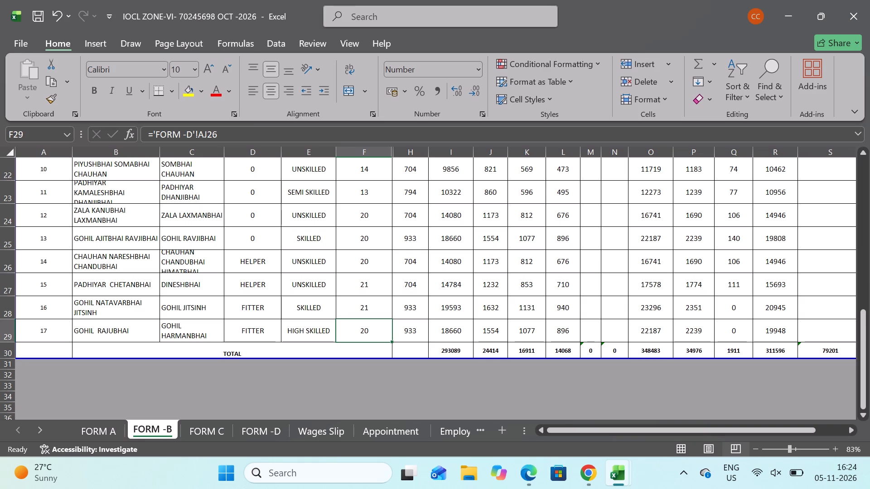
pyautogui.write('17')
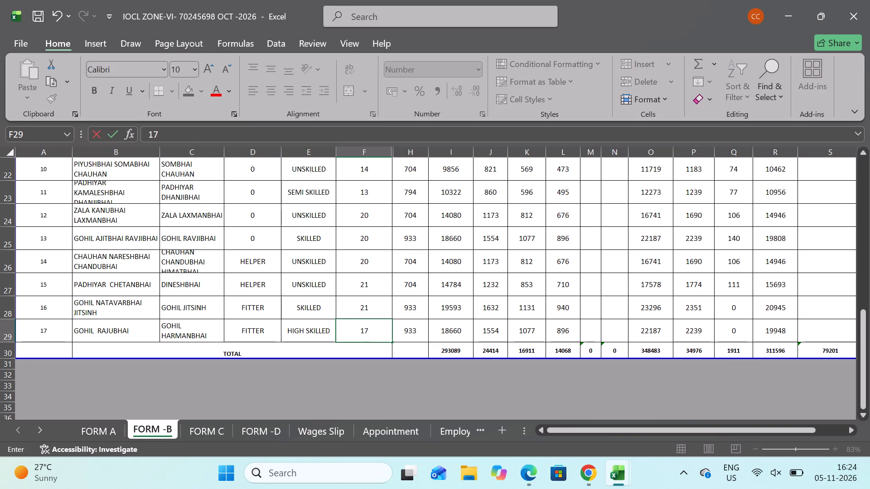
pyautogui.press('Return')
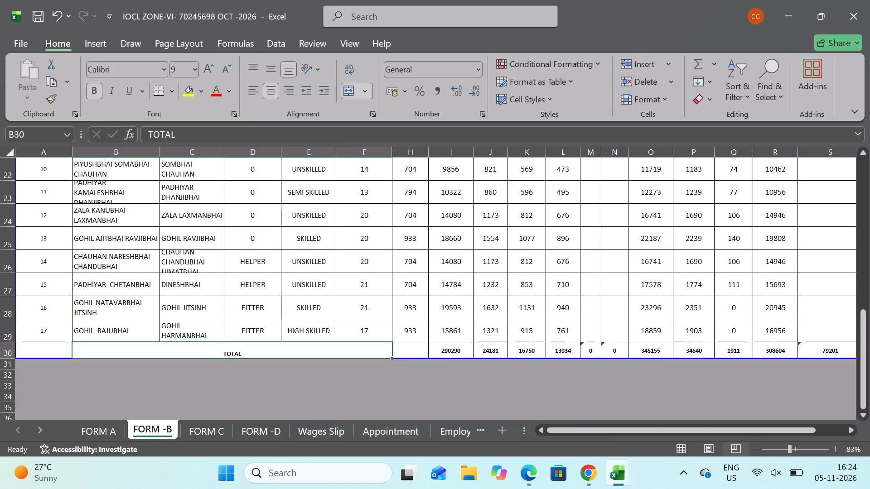
# Set the number of days in row 29 (F29) to 16.
pyautogui.click(358, 330)
pyautogui.write('16')
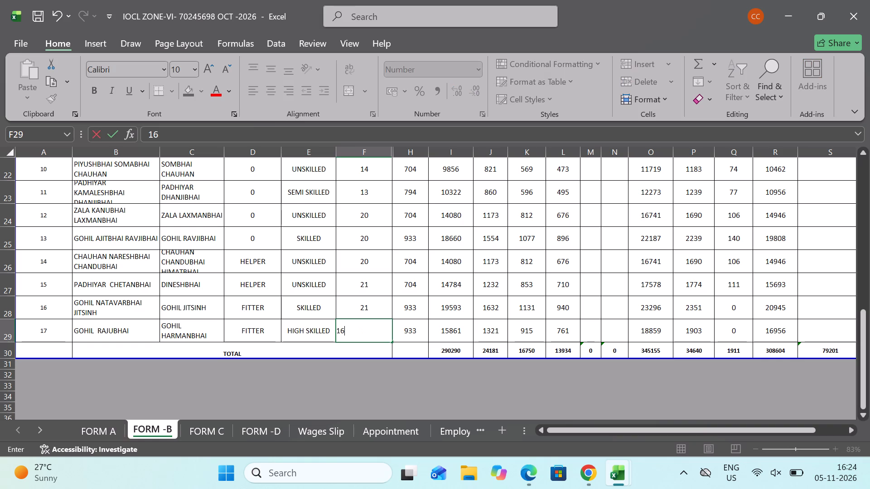
pyautogui.press('Return')
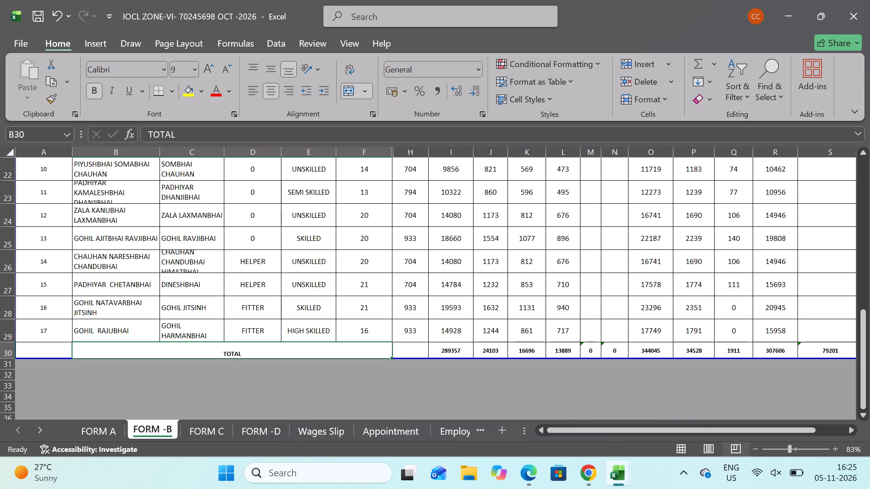
# Set the number of days in row 29 (F29), the last worker above the total, to 15.
pyautogui.click(372, 332)
pyautogui.write('156')
pyautogui.press('BackSpace')
pyautogui.press('Return')
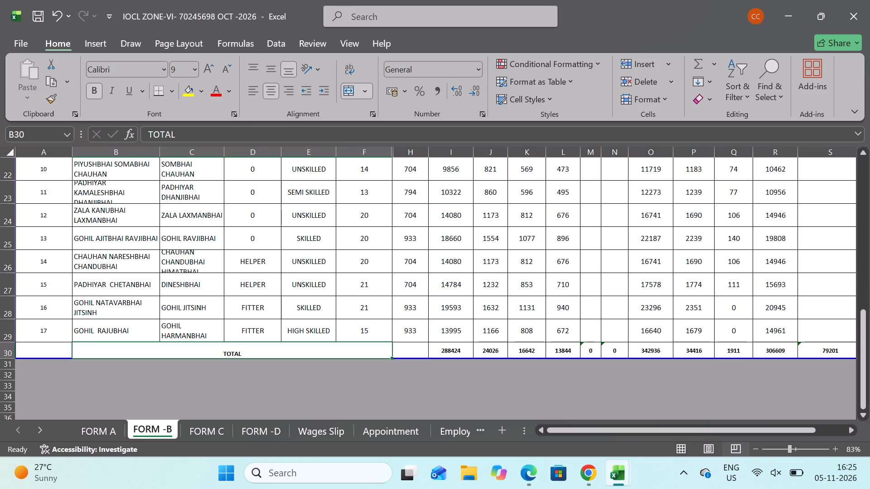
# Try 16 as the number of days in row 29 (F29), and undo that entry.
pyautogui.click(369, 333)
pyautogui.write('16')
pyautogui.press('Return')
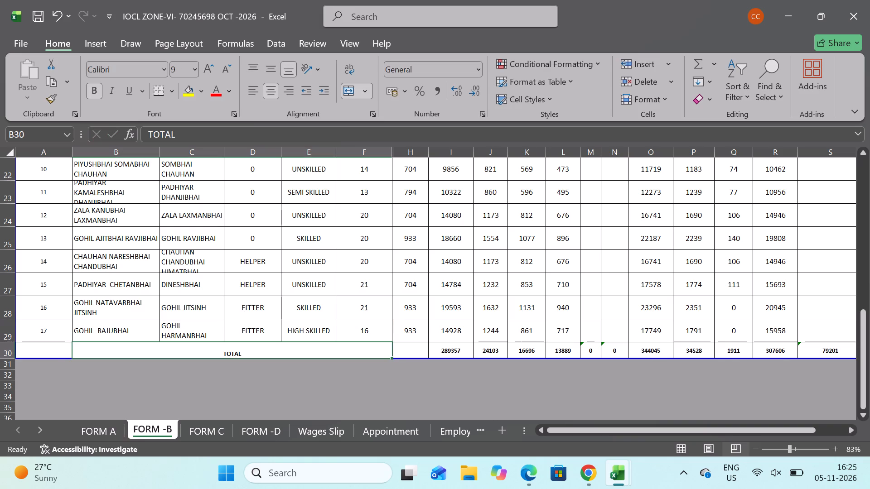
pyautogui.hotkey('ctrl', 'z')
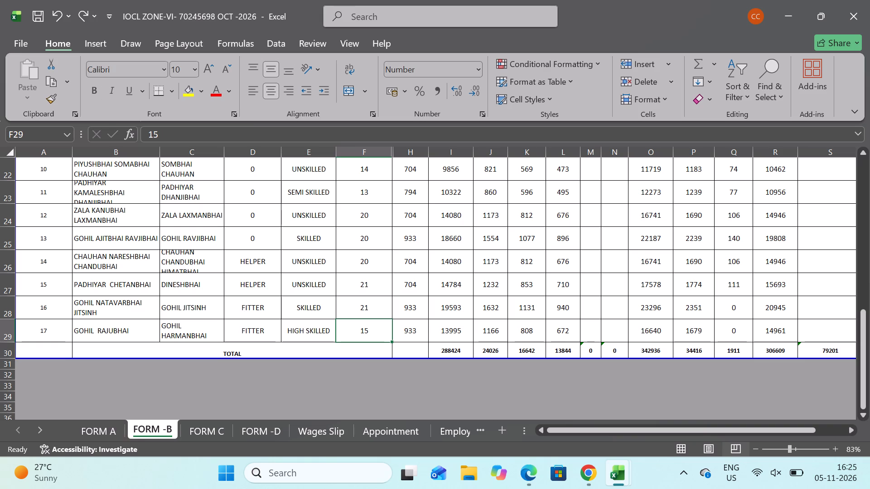
# Enter the comparison amount 15711 in S29, beside the net pay of the last worker.
pyautogui.click(810, 332)
pyautogui.write('15711')
pyautogui.press('Return')
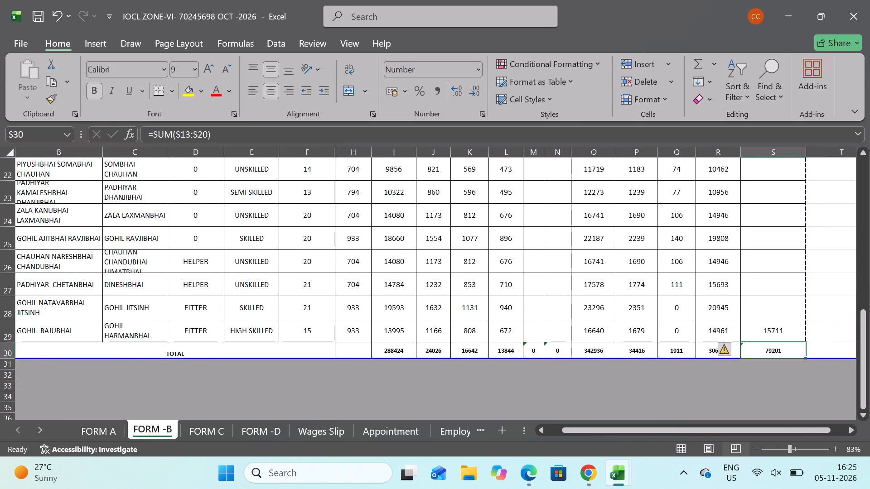
# Highlight the entire row 29 of the wage register with the yellow fill.
pyautogui.click(3, 327)
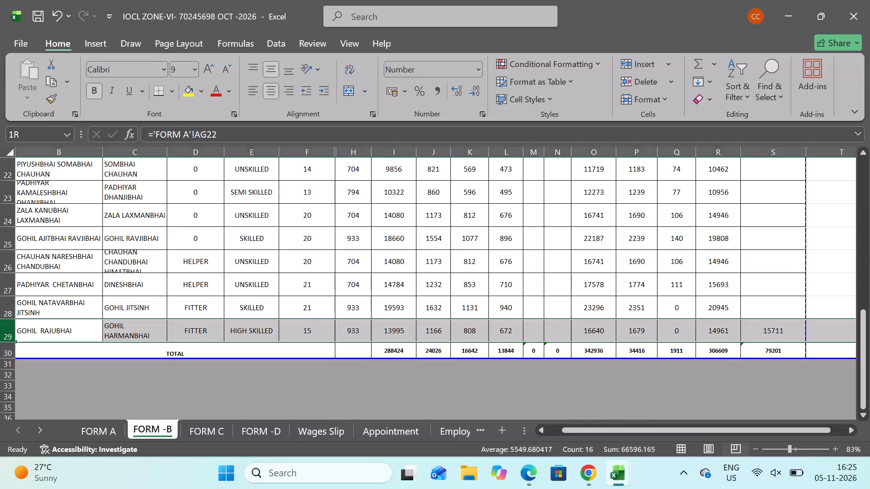
pyautogui.click(182, 82)
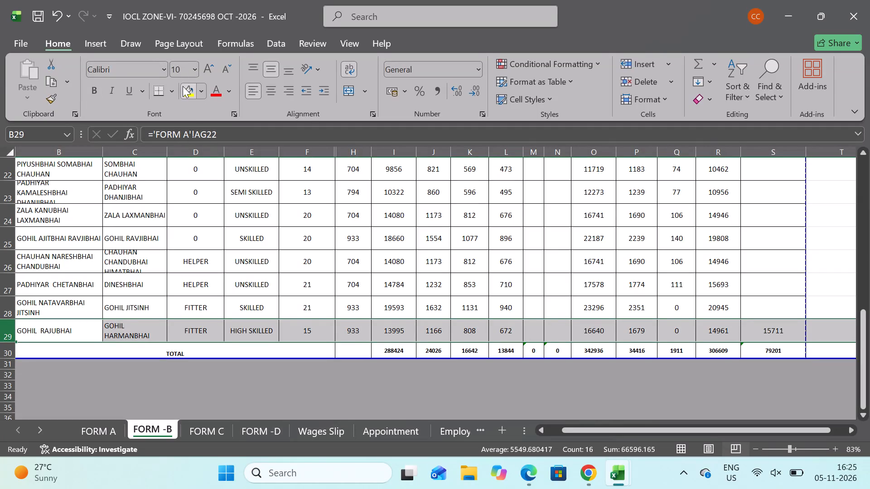
pyautogui.click(183, 86)
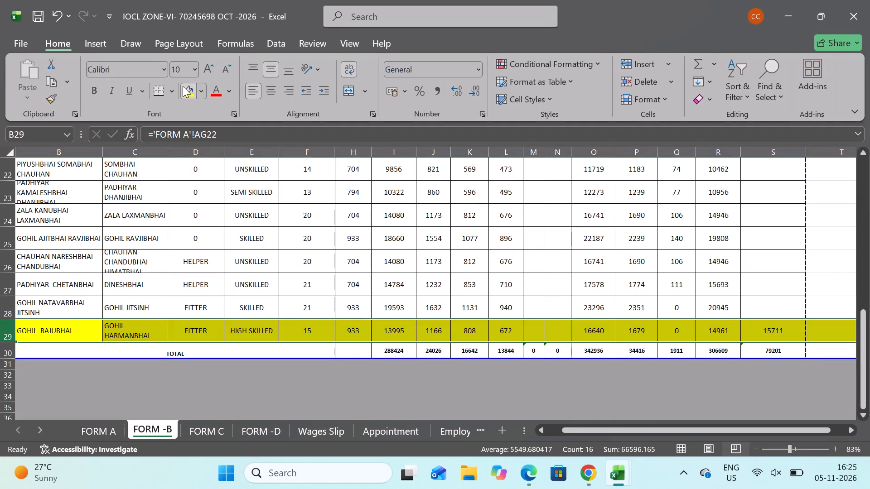
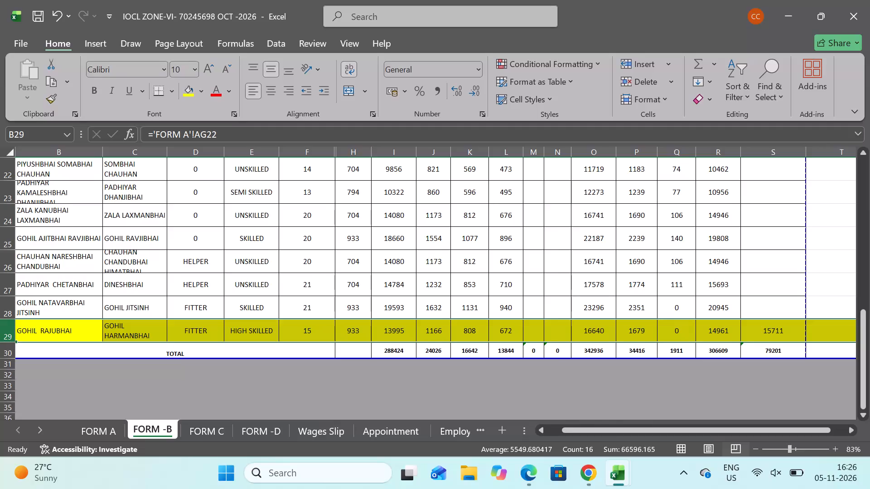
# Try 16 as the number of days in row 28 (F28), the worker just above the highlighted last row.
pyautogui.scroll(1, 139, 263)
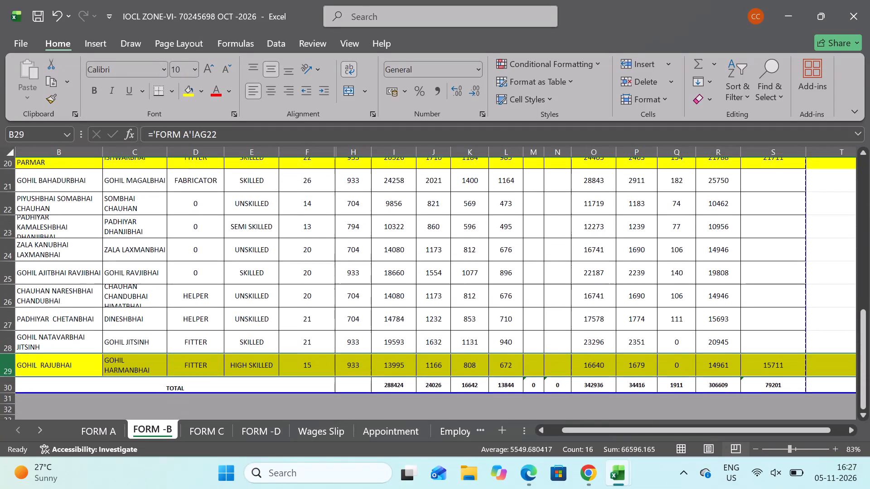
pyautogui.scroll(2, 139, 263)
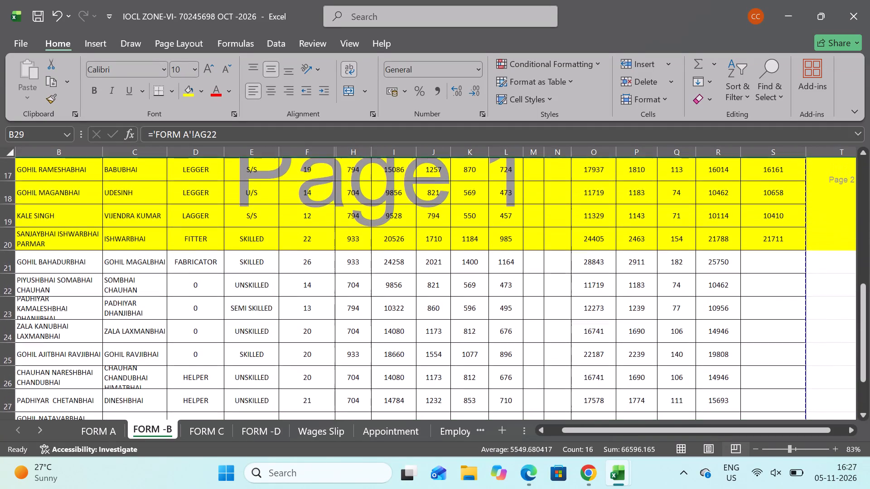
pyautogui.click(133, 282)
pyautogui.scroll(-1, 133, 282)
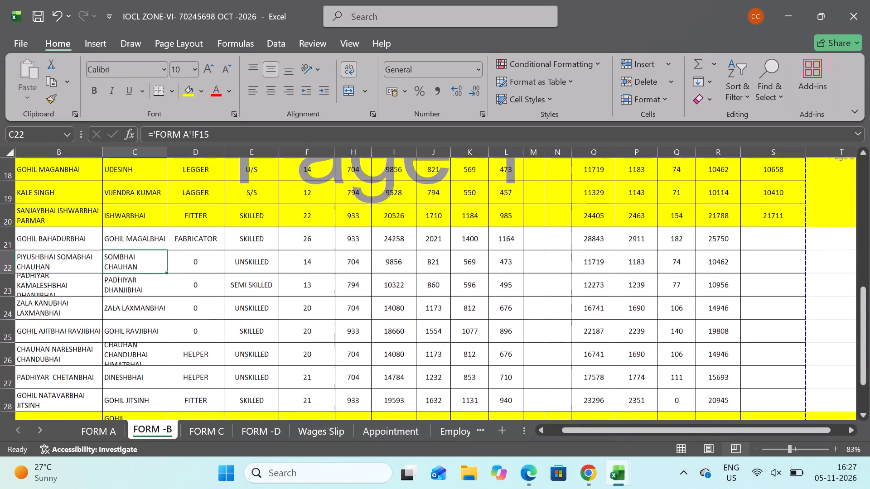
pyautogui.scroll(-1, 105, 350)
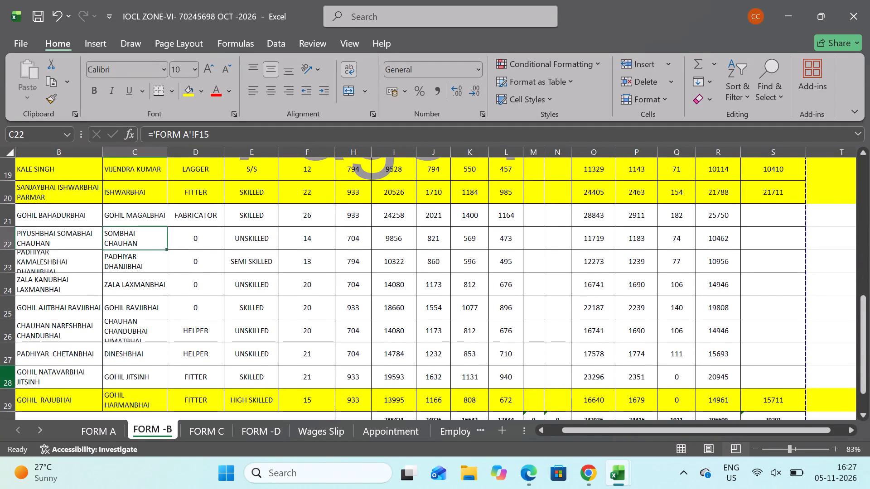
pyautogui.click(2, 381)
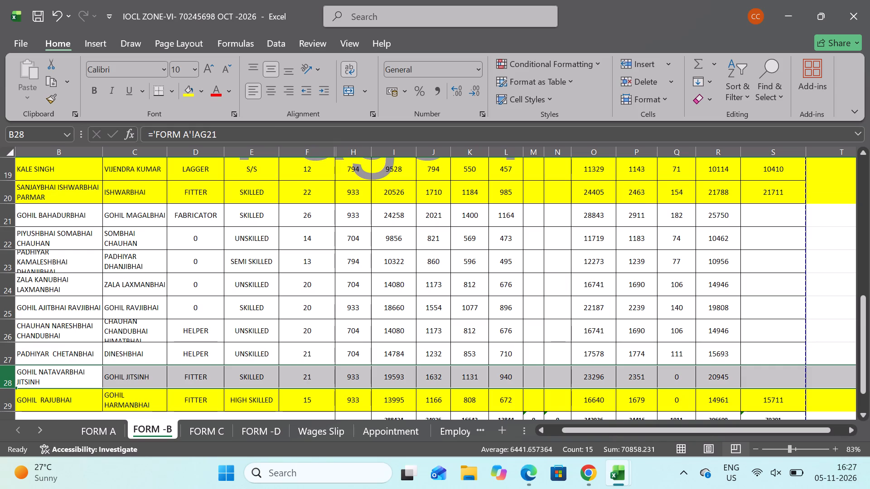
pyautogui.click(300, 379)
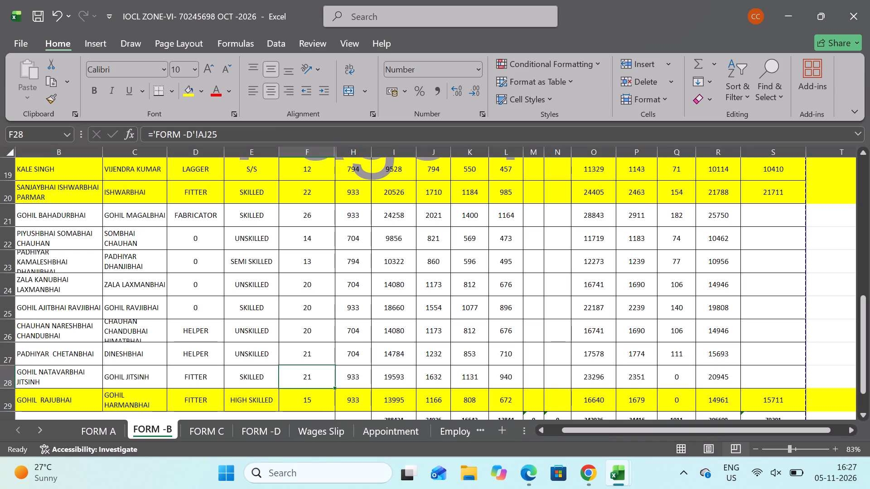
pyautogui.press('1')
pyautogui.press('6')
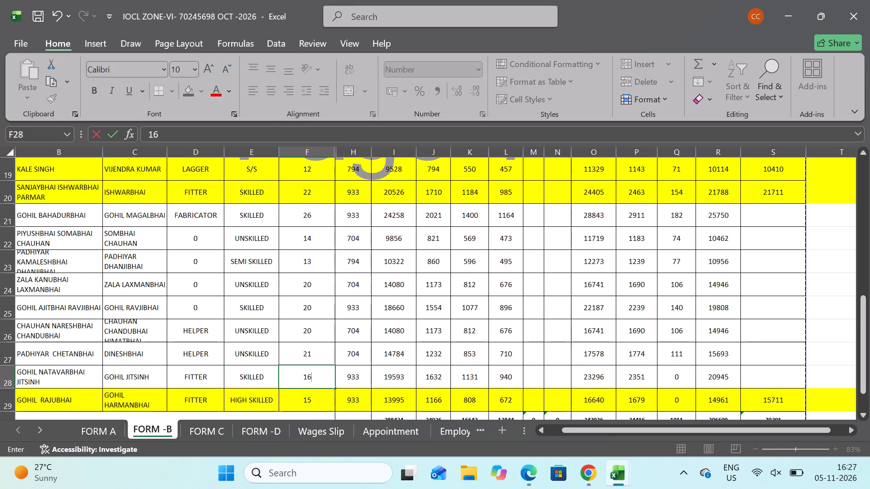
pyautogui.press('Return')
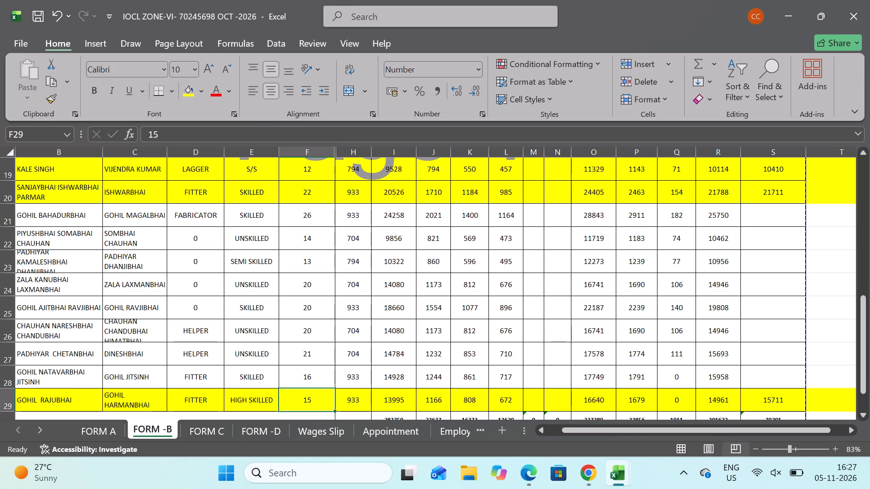
# Set the number of days in row 28 (F28) to 15.
pyautogui.click(311, 372)
pyautogui.write('15')
pyautogui.press('Return')
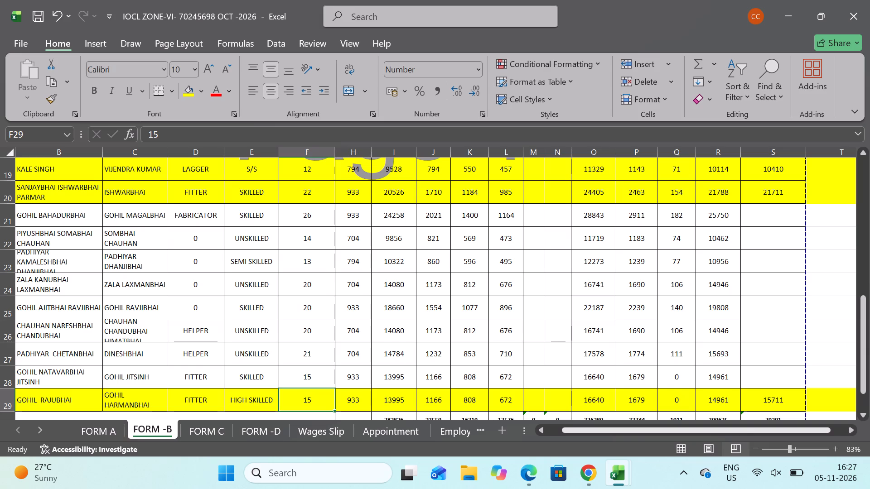
# Enter the comparison amount 15636 in S28, beside the net pay of the row 28 worker.
pyautogui.click(791, 375)
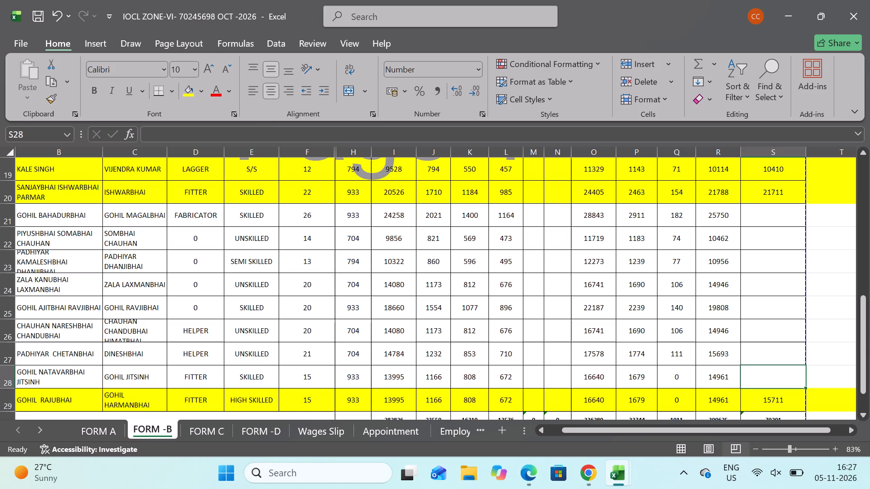
pyautogui.write('15')
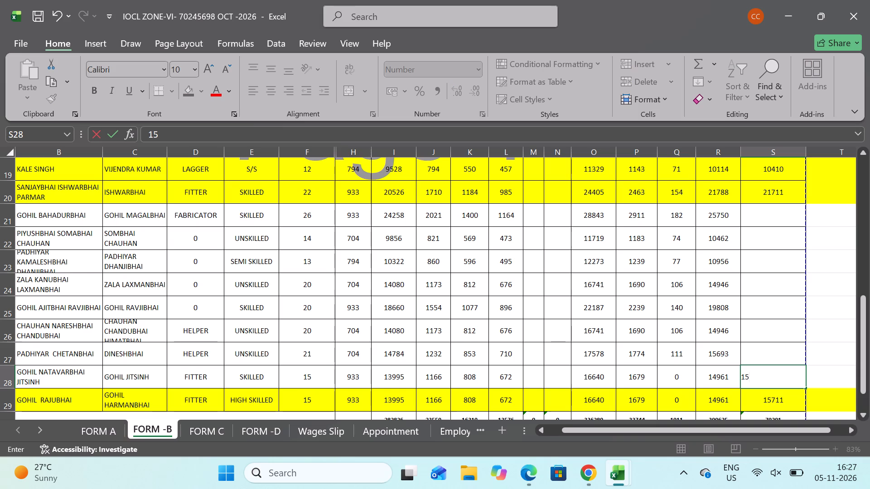
pyautogui.write('636')
pyautogui.press('Return')
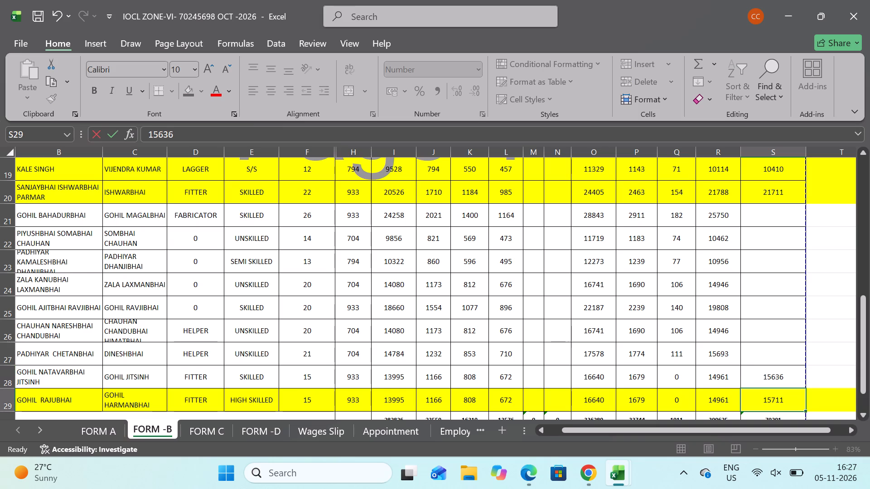
# Highlight the entire row 28 of the wage register with the yellow fill.
pyautogui.click(5, 378)
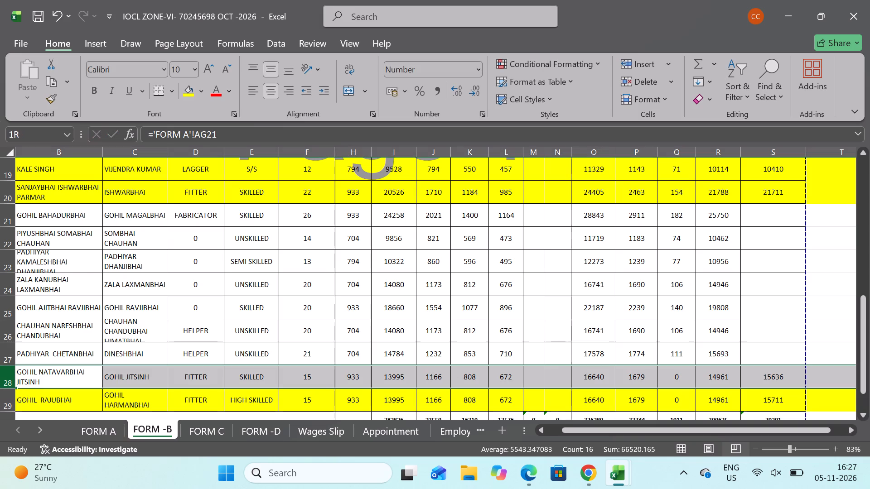
pyautogui.click(187, 90)
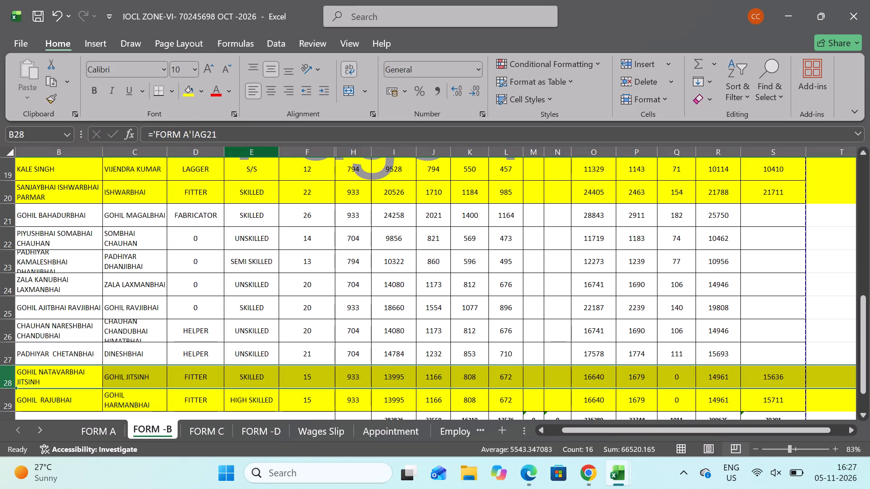
pyautogui.click(313, 355)
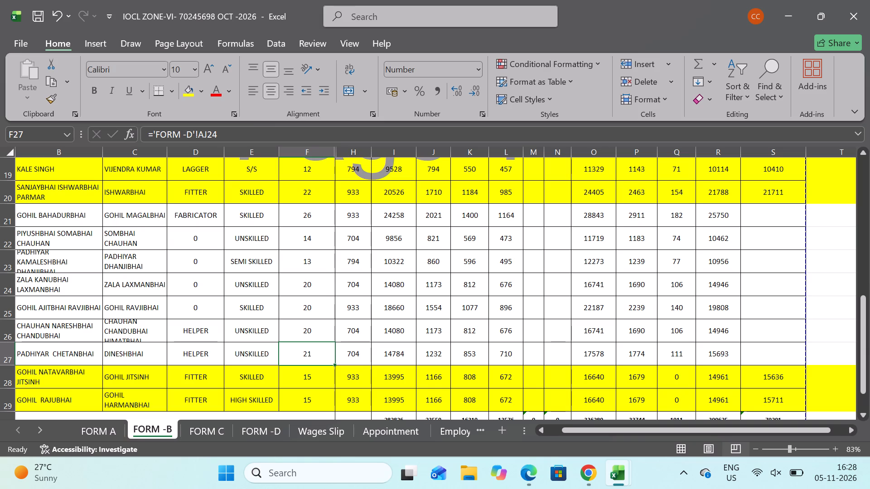
# Enter the comparison amount 29497 in S21, beside the net pay of the fabricator.
pyautogui.click(775, 218)
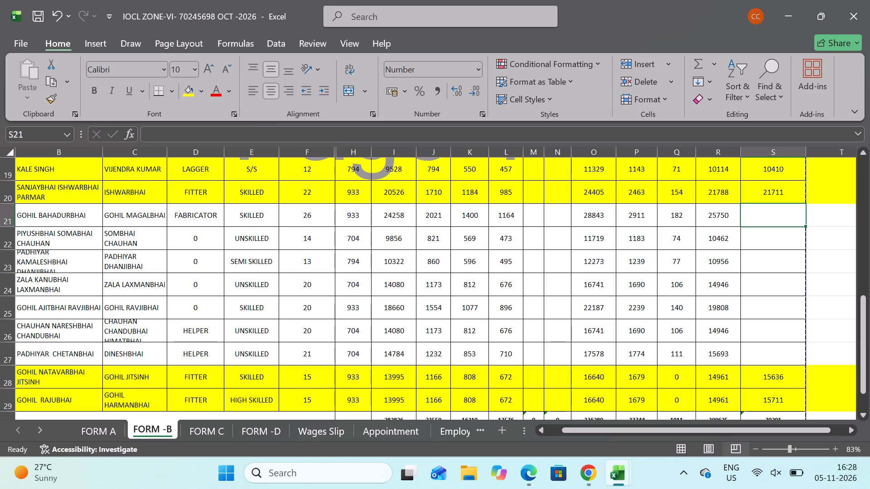
pyautogui.press('2')
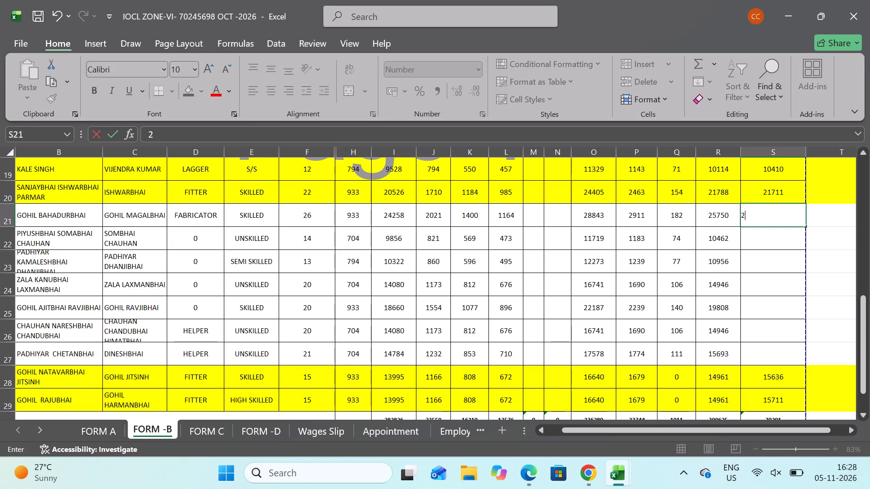
pyautogui.write('94')
pyautogui.write('97')
pyautogui.press('Return')
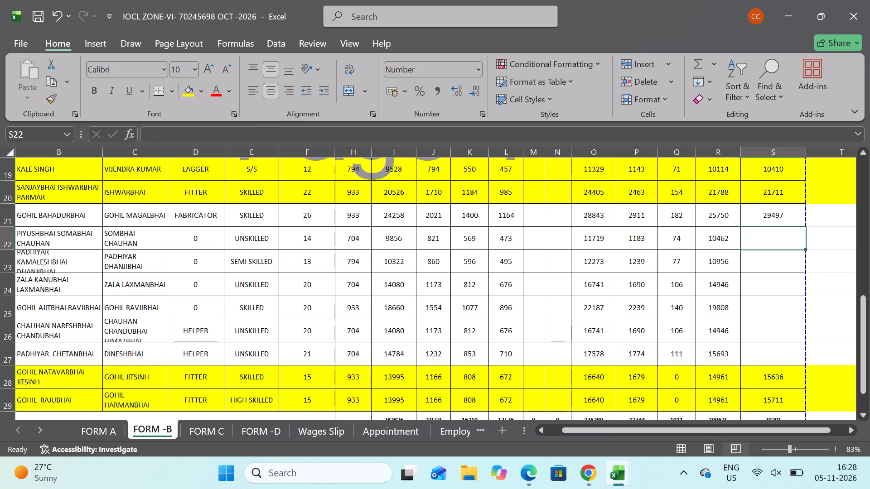
# Highlight the entire row 21, the fabricator's row, with the yellow fill.
pyautogui.click(0, 220)
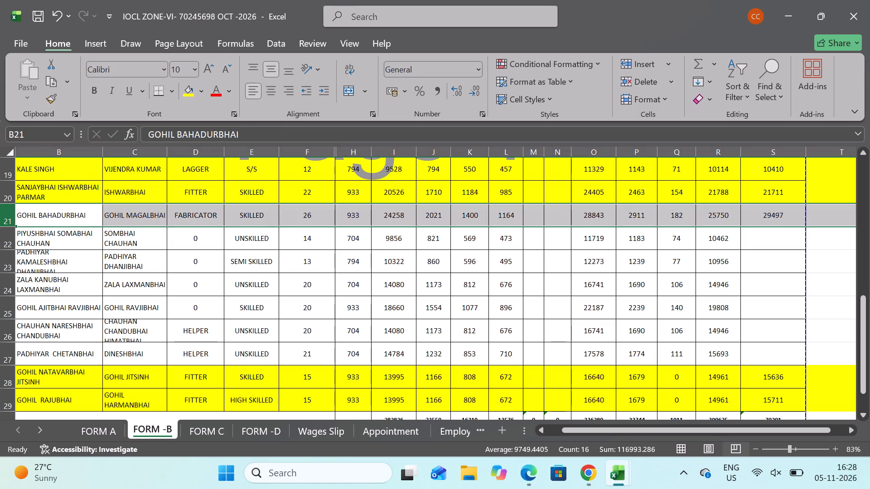
pyautogui.click(190, 94)
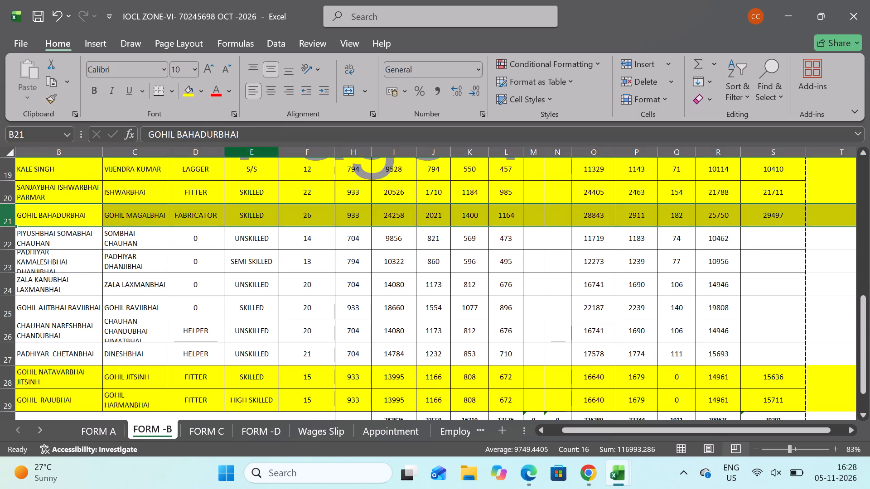
pyautogui.click(280, 240)
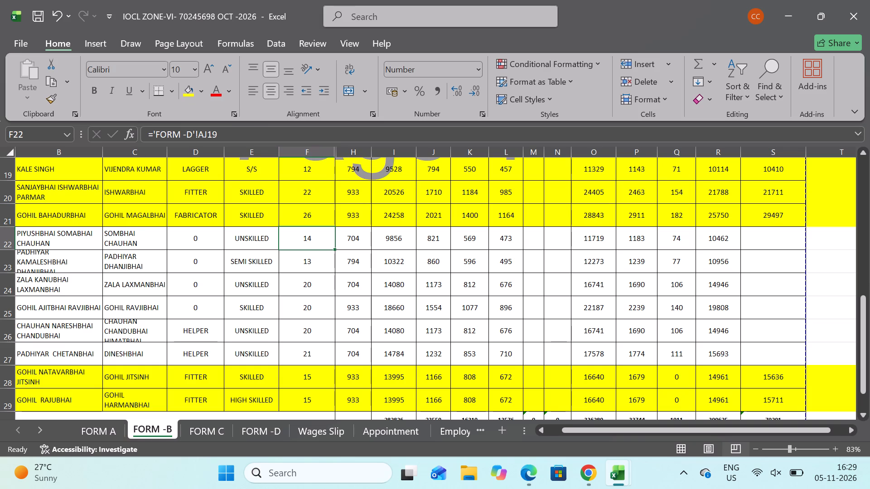
pyautogui.click(183, 336)
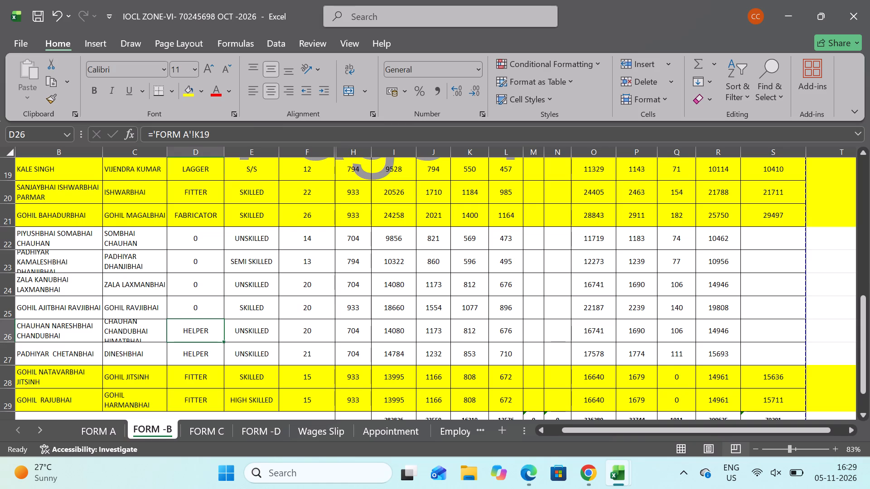
# Switch to the IOCL ES-72055015 OCT - 2026 workbook, enable editing and maximize its window.
pyautogui.hotkey('alt', 'Tab')
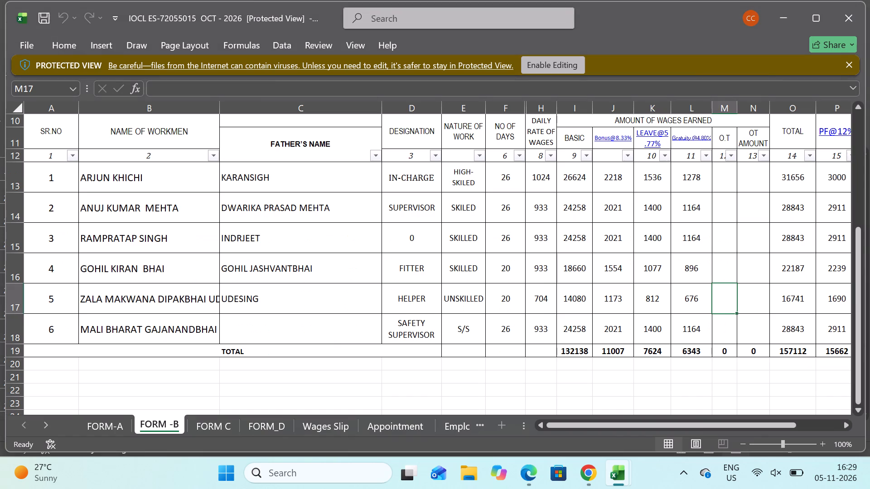
pyautogui.click(573, 67)
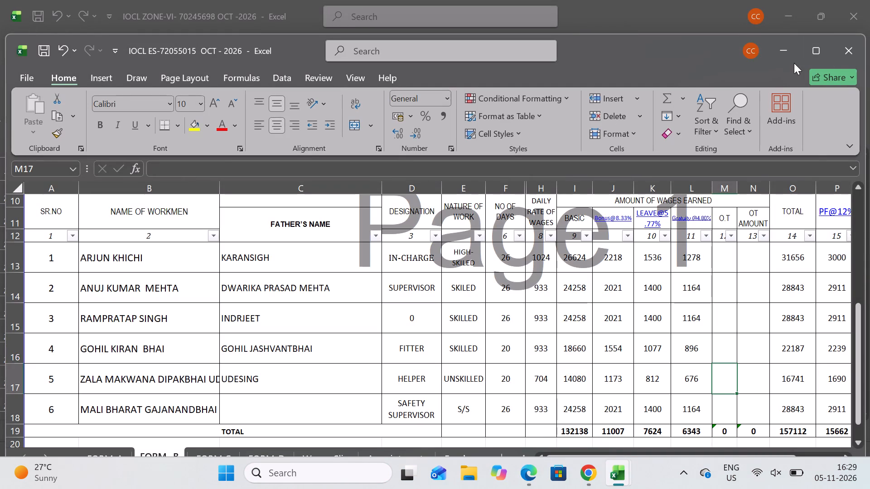
pyautogui.click(811, 57)
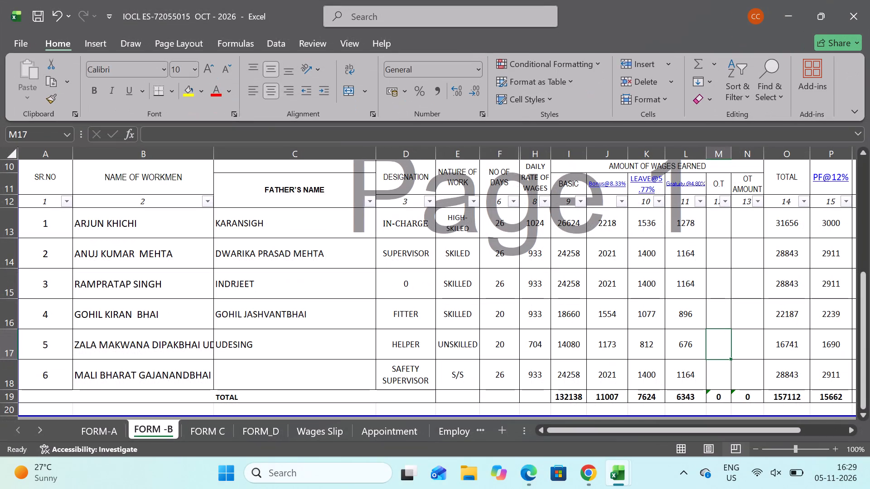
# Set the number of days for the fitter, worker 4 in row 16 (F16), to 14.
pyautogui.click(0, 317)
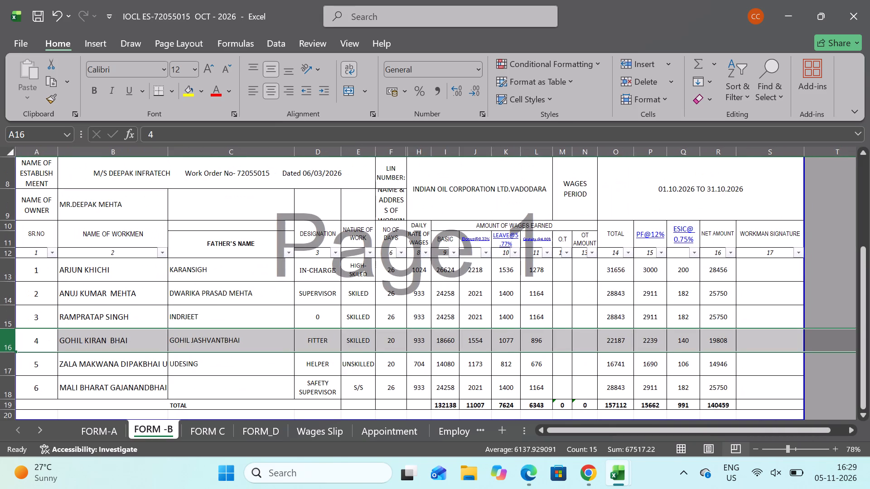
pyautogui.click(762, 341)
pyautogui.click(394, 342)
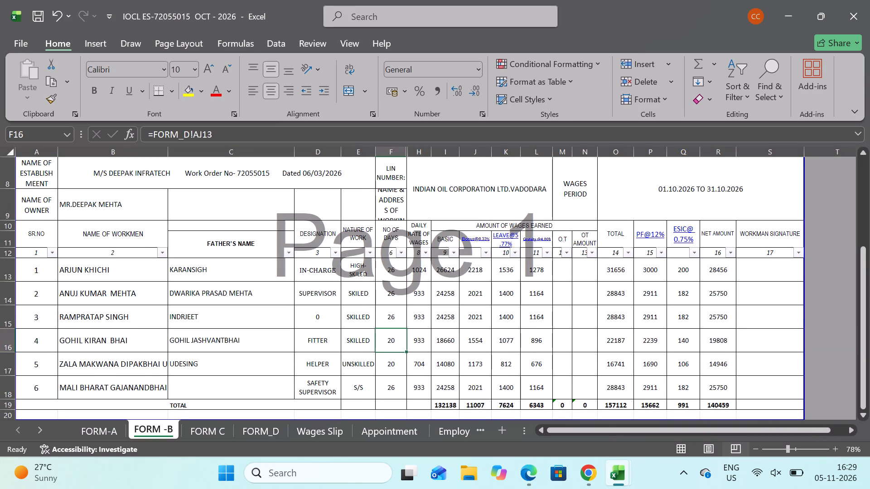
pyautogui.press('1')
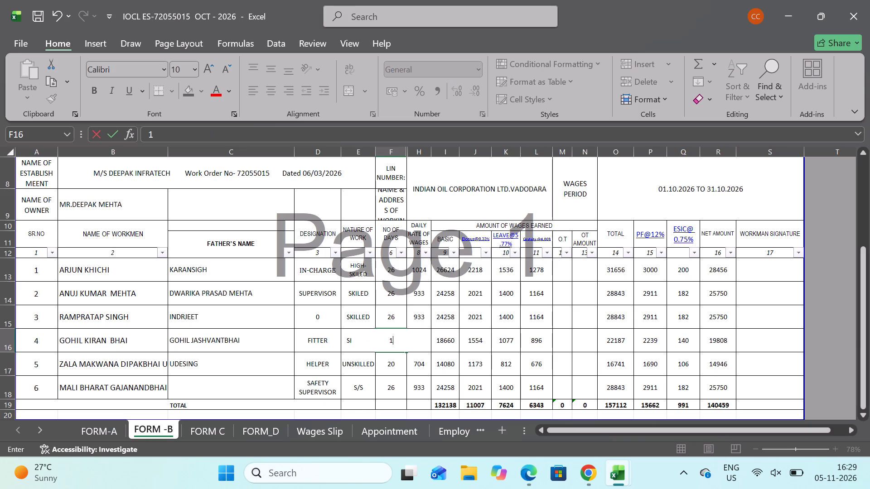
pyautogui.press('4')
pyautogui.press('Return')
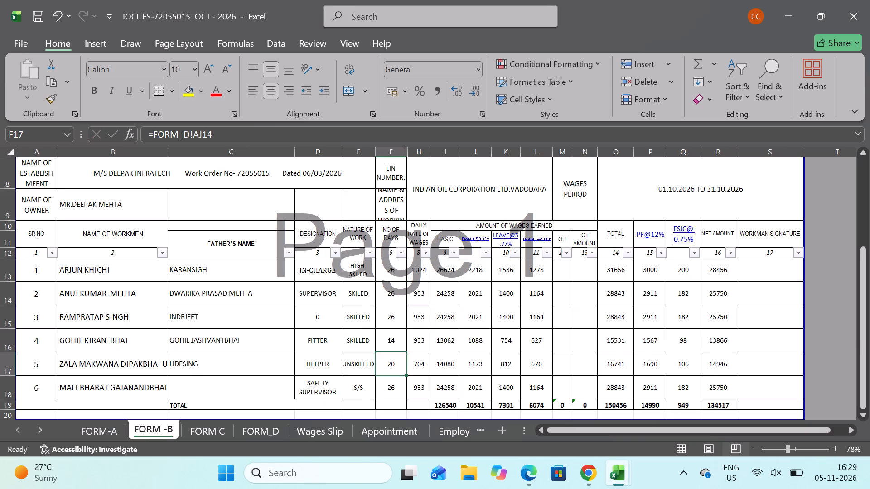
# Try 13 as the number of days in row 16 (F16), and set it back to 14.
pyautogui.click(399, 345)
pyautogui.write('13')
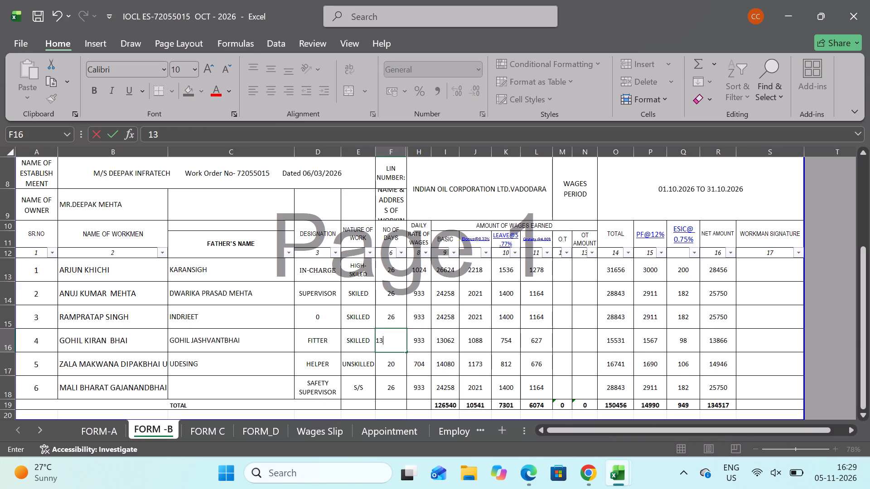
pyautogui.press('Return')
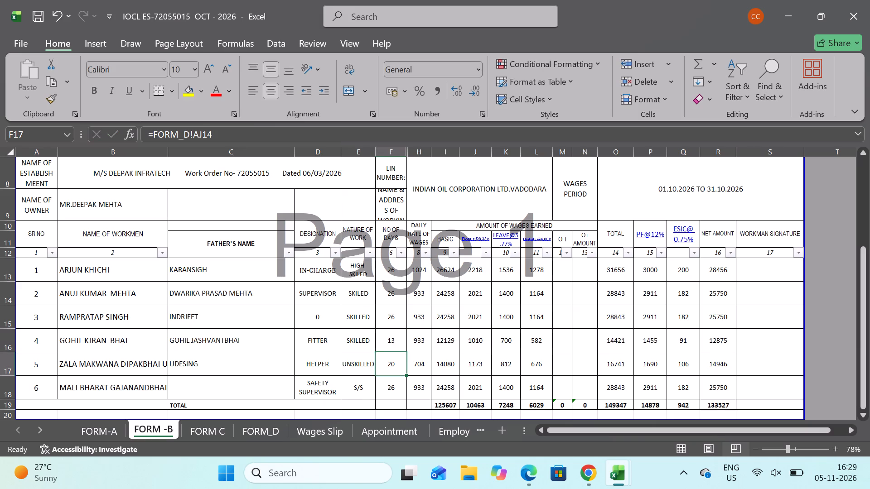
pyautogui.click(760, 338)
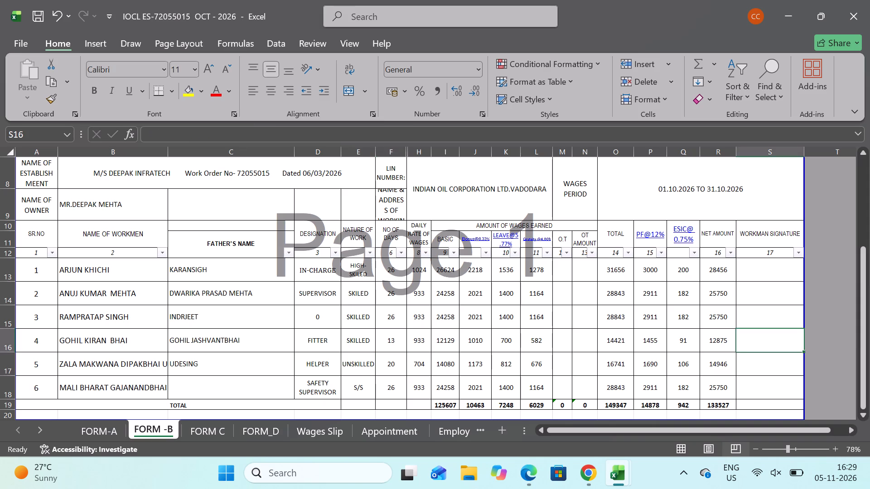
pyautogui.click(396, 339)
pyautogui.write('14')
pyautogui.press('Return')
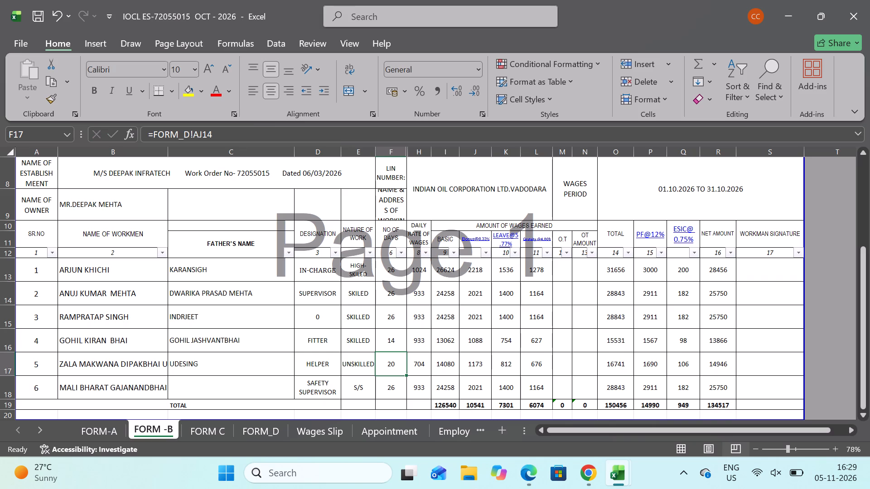
# Enter the comparison amount 14420 in S16, beside the net pay of worker 4.
pyautogui.click(770, 338)
pyautogui.write('1442')
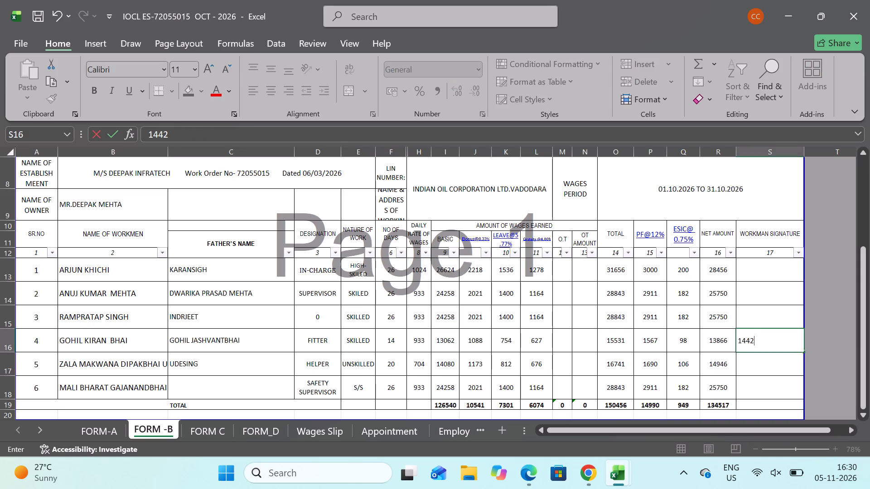
pyautogui.press('0')
pyautogui.press('Return')
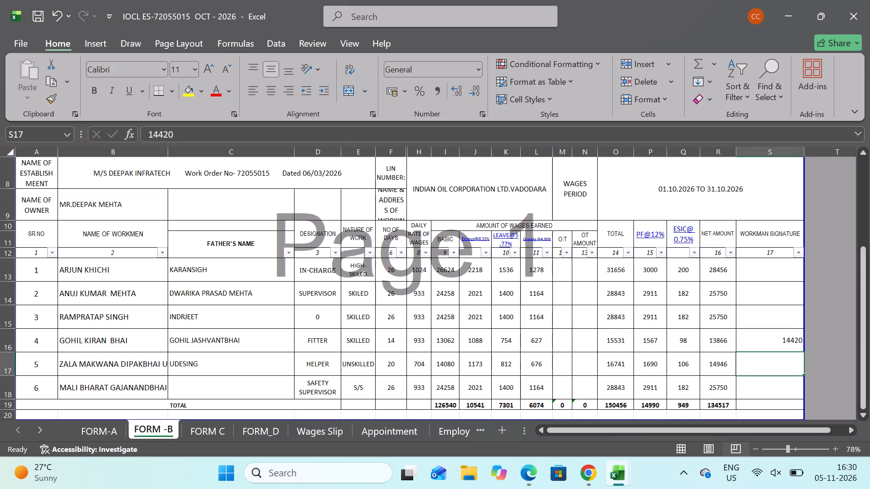
# Highlight the whole of row 16, the fitter with serial number 4, in yellow.
pyautogui.click(14, 341)
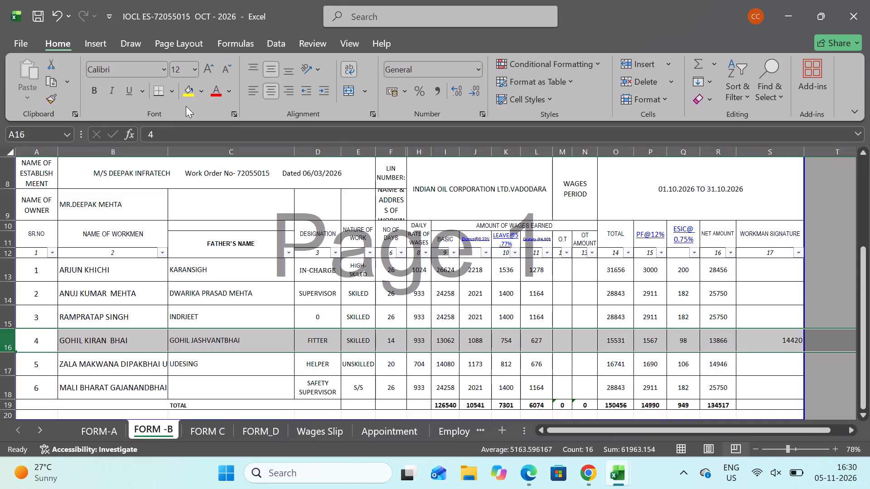
pyautogui.click(188, 96)
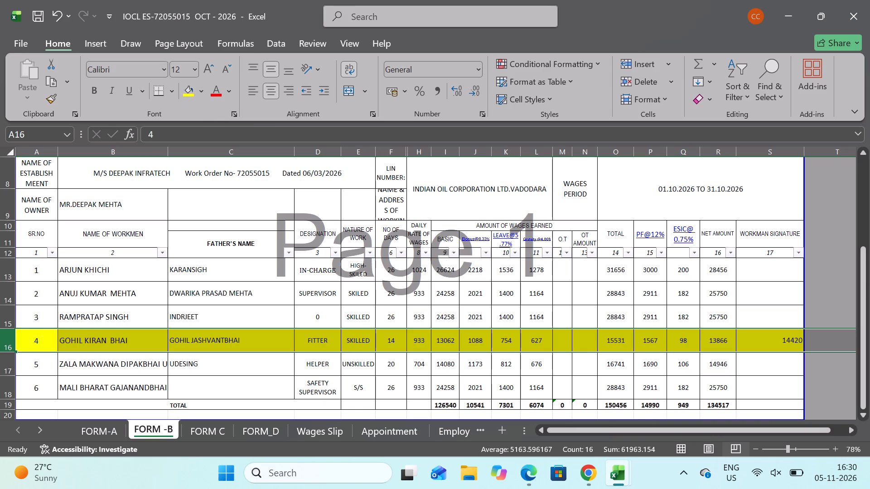
# Switch to the IOCL ZONE-VI- 70245698 OCT -2026 workbook.
pyautogui.hotkey('alt', 'Tab')
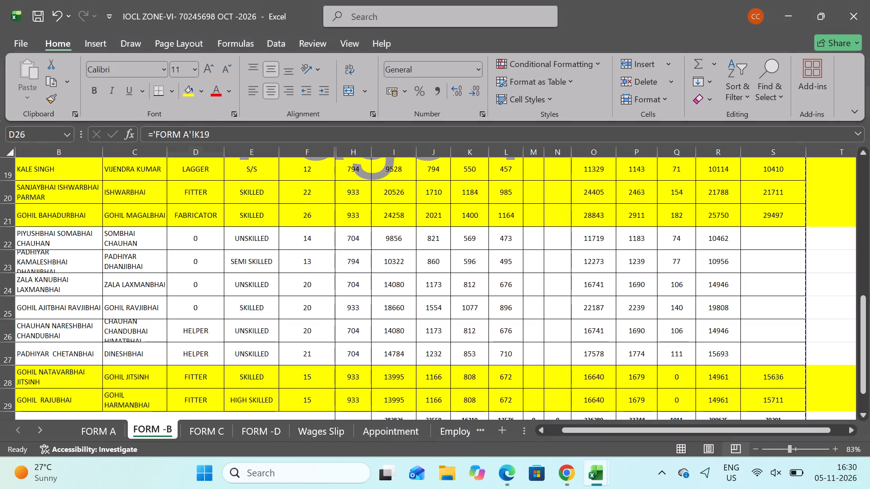
pyautogui.click(0, 235)
pyautogui.click(759, 230)
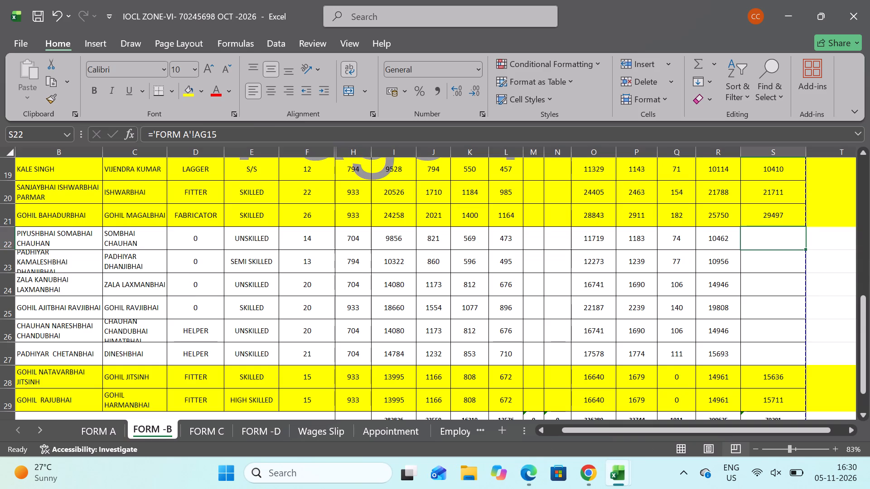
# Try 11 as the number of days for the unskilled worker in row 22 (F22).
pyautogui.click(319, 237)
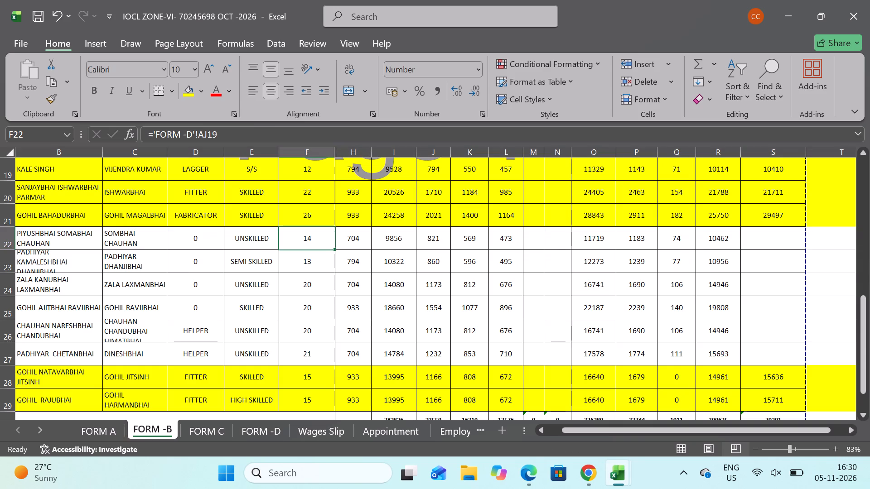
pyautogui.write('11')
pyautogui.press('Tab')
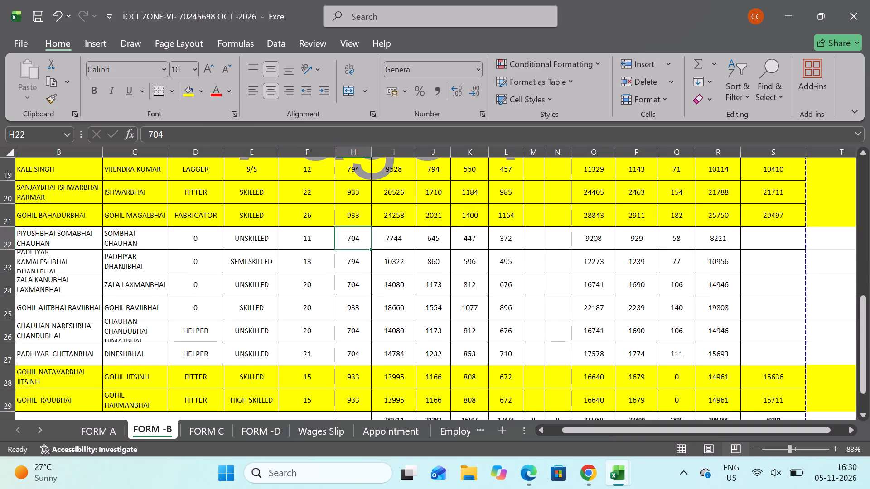
# Set the number of days for the unskilled worker in row 22 (F22) to 10.
pyautogui.click(300, 240)
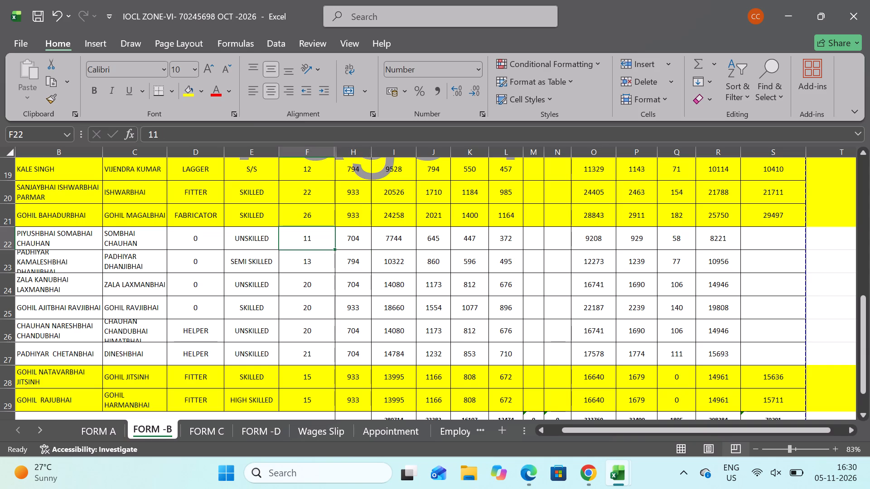
pyautogui.write('10')
pyautogui.press('Return')
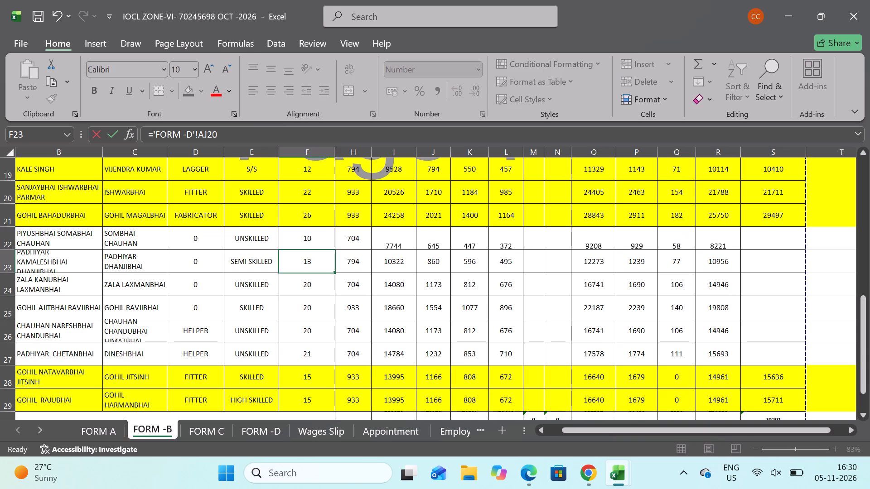
# Enter the comparison amount 8092 in S22, beside the net pay of the row 22 worker.
pyautogui.click(774, 243)
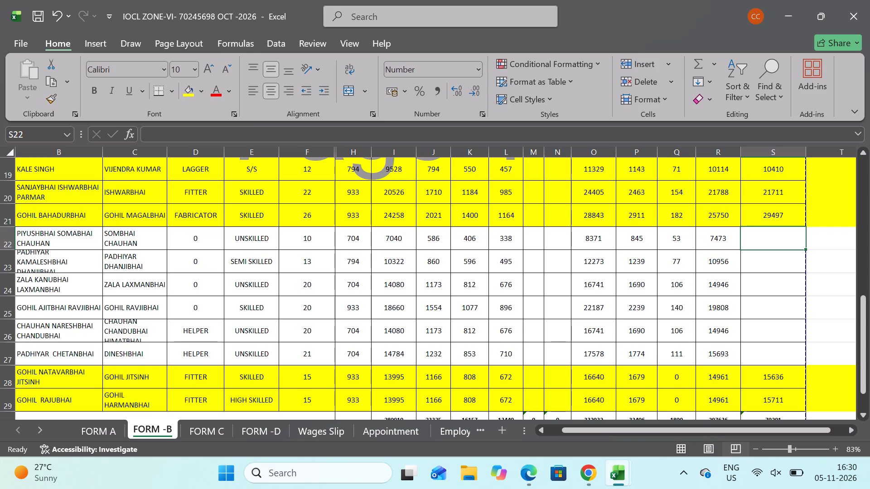
pyautogui.press('9')
pyautogui.press('BackSpace')
pyautogui.write('8092q')
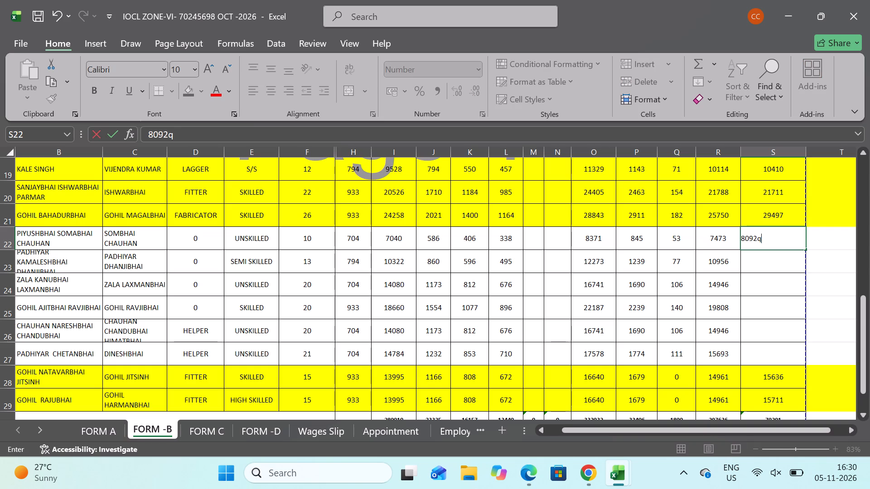
pyautogui.press('BackSpace')
pyautogui.press('Return')
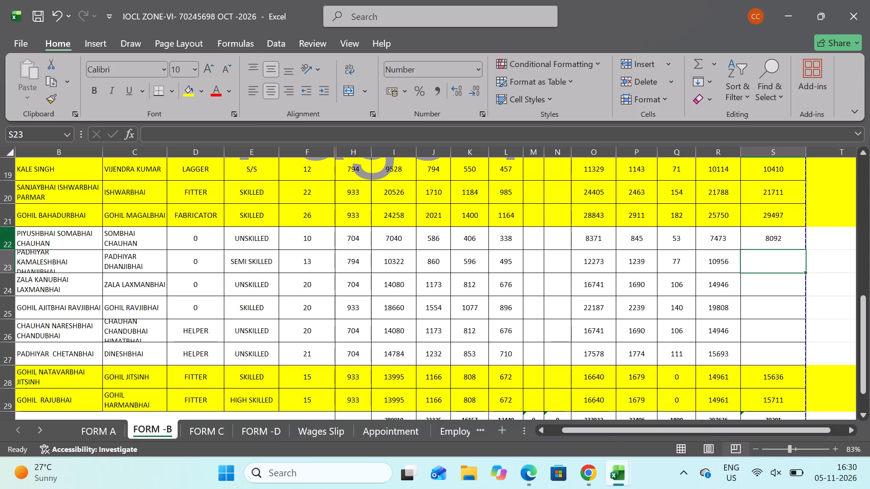
# Highlight the whole of row 22 in yellow.
pyautogui.click(1, 244)
pyautogui.click(191, 87)
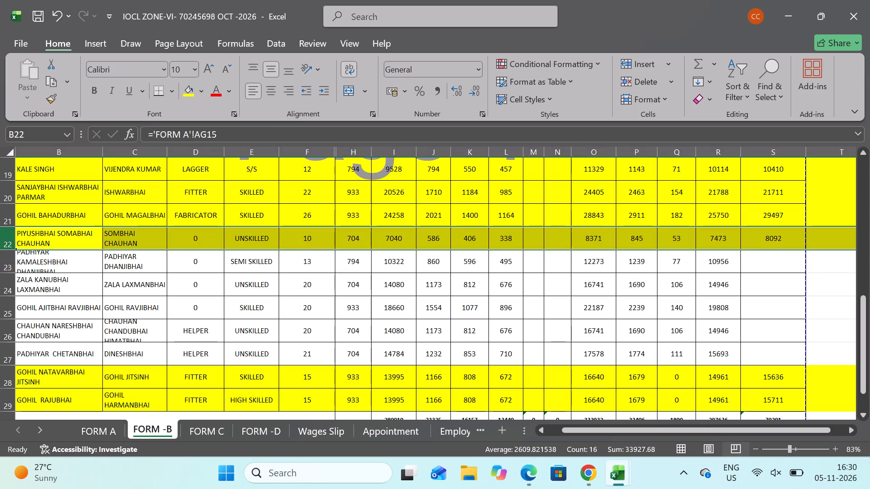
# Enter the comparison amount 16461 in S23, beside the net pay of the semi-skilled worker in row 23.
pyautogui.click(758, 267)
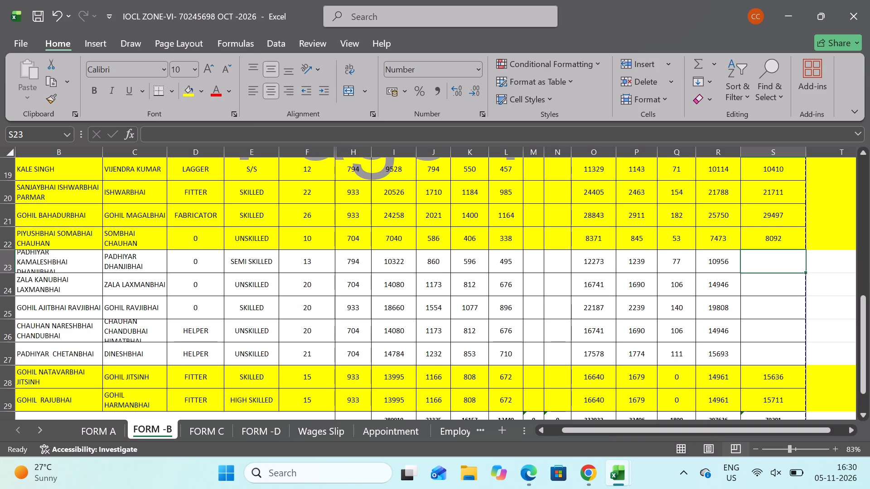
pyautogui.click(9, 263)
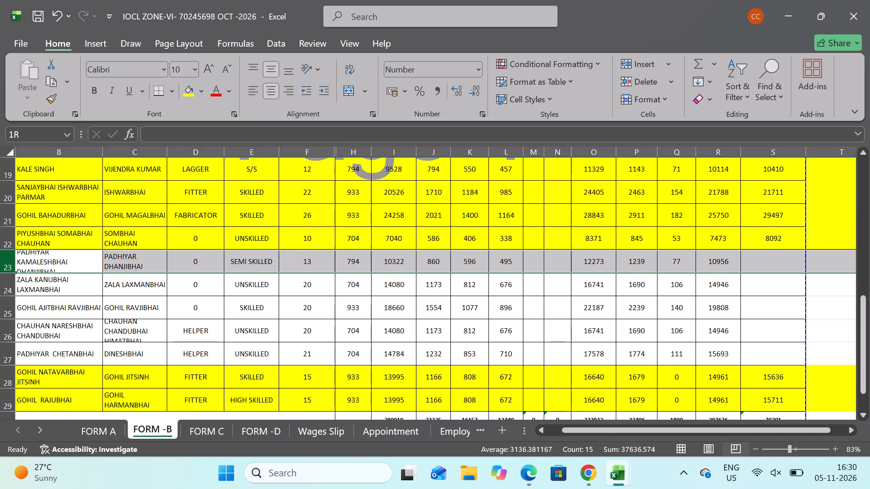
pyautogui.click(762, 263)
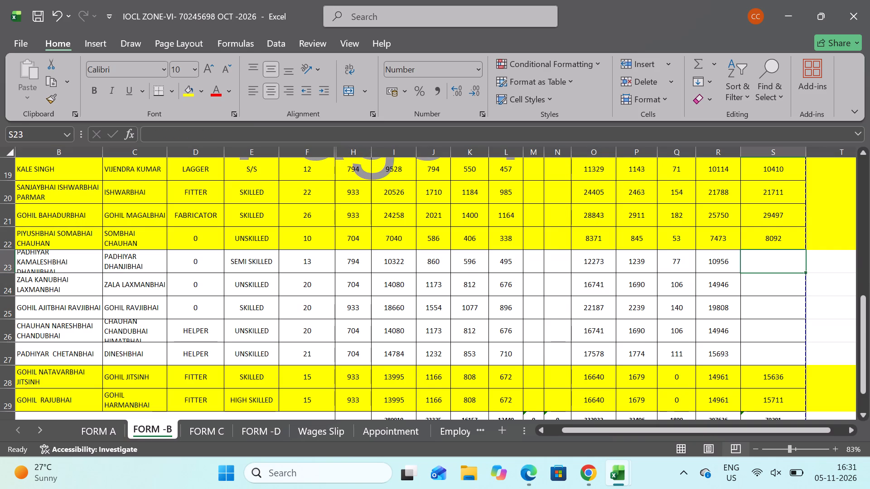
pyautogui.click(315, 267)
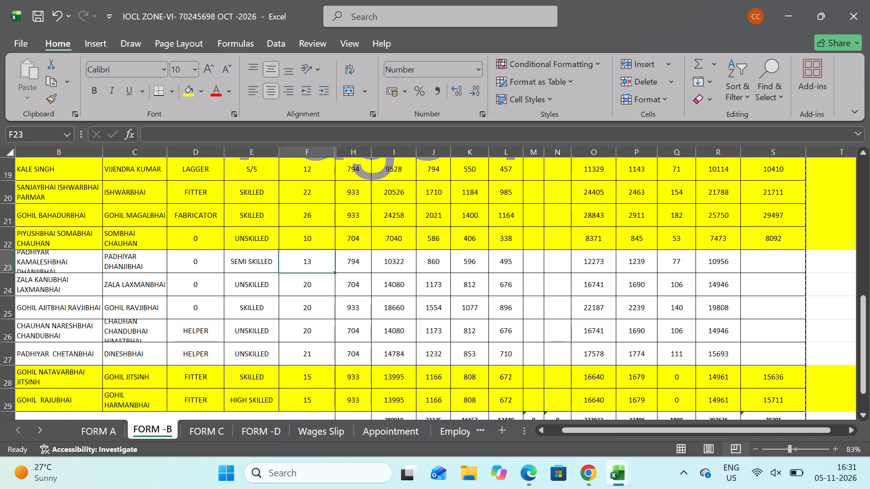
pyautogui.click(763, 268)
pyautogui.press('1')
pyautogui.write('6461')
pyautogui.press('Return')
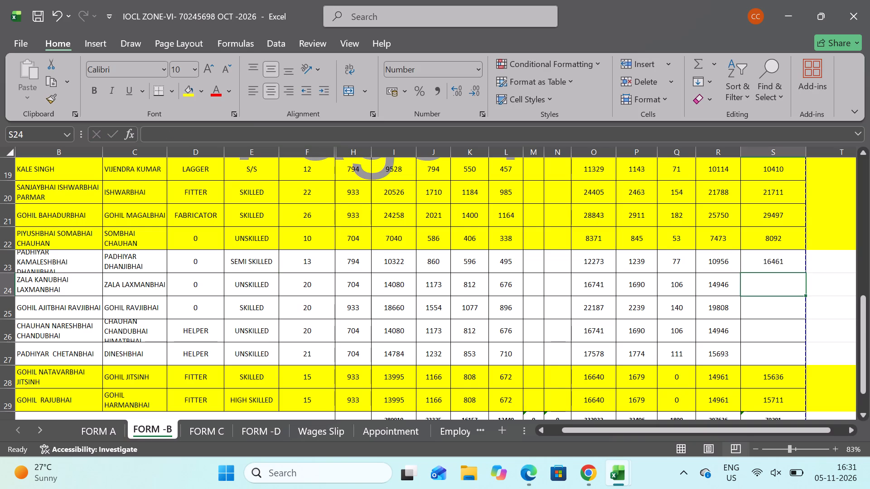
# Highlight the whole of row 23 in yellow, undo the fill, and apply the yellow fill again.
pyautogui.click(0, 259)
pyautogui.click(189, 90)
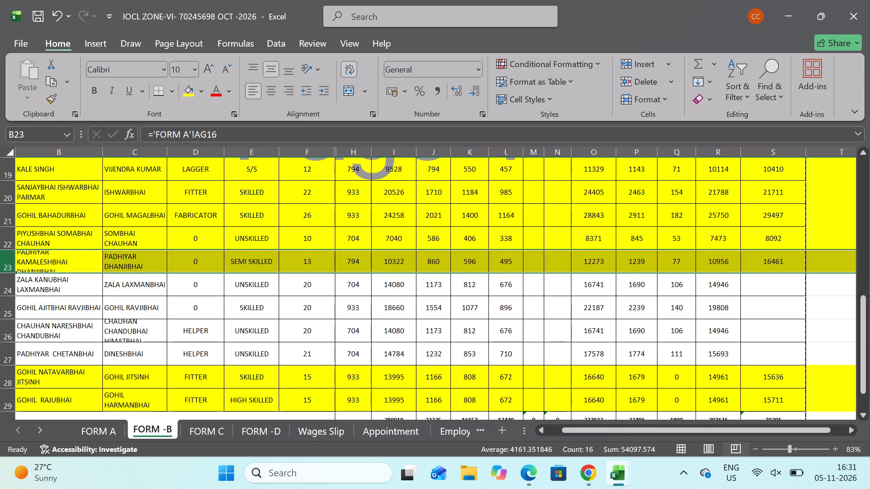
pyautogui.hotkey('ctrl', 'z')
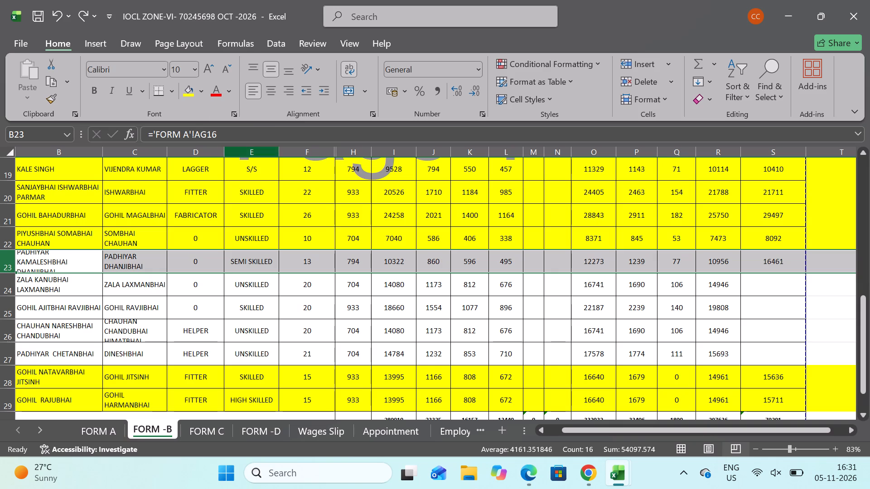
pyautogui.click(187, 96)
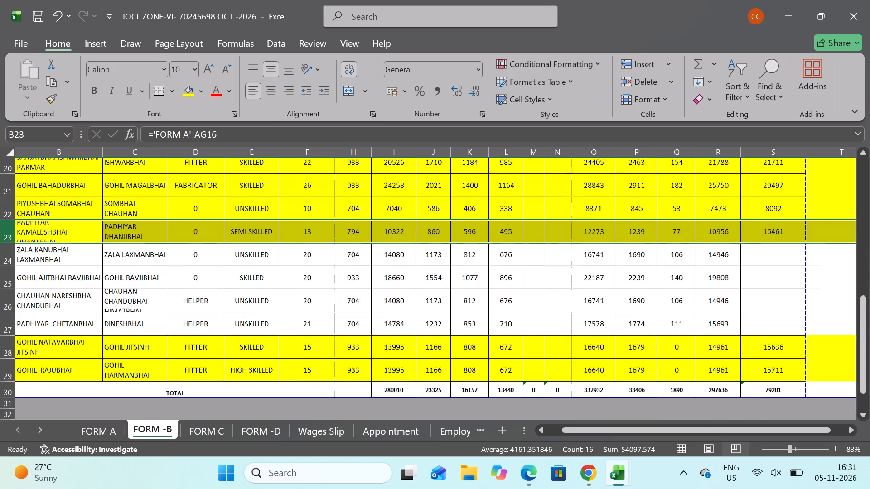
# Switch back to the IOCL ES-72055015 OCT - 2026 workbook and go to row 17, the helper.
pyautogui.hotkey('alt', 'Tab')
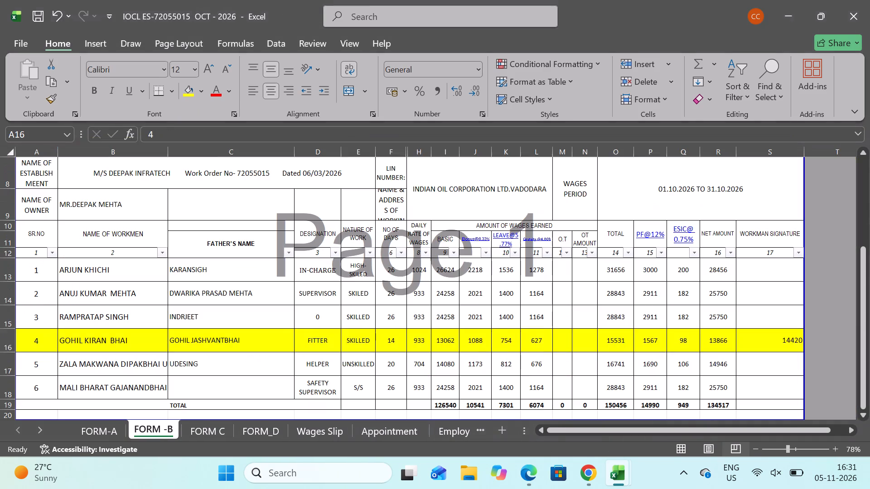
pyautogui.click(0, 360)
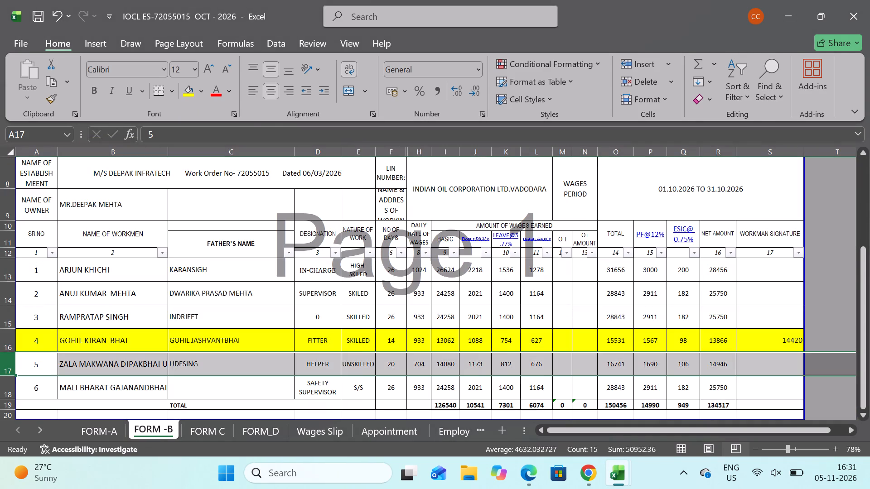
pyautogui.click(758, 367)
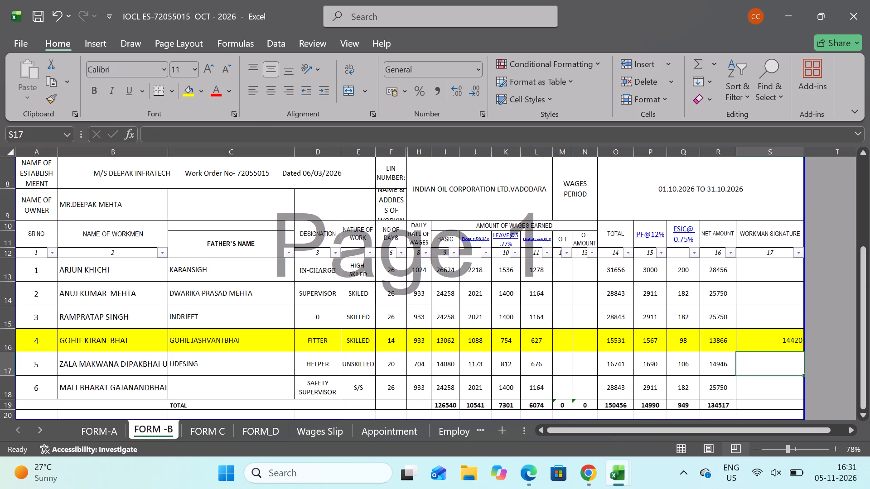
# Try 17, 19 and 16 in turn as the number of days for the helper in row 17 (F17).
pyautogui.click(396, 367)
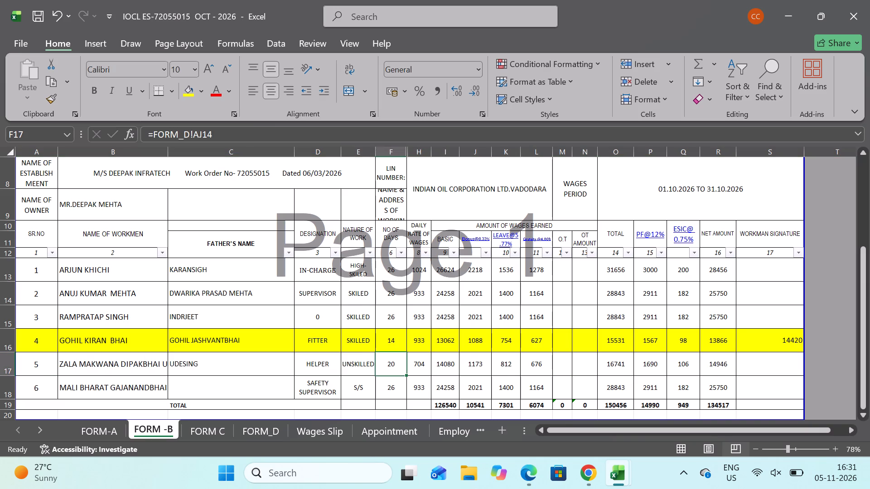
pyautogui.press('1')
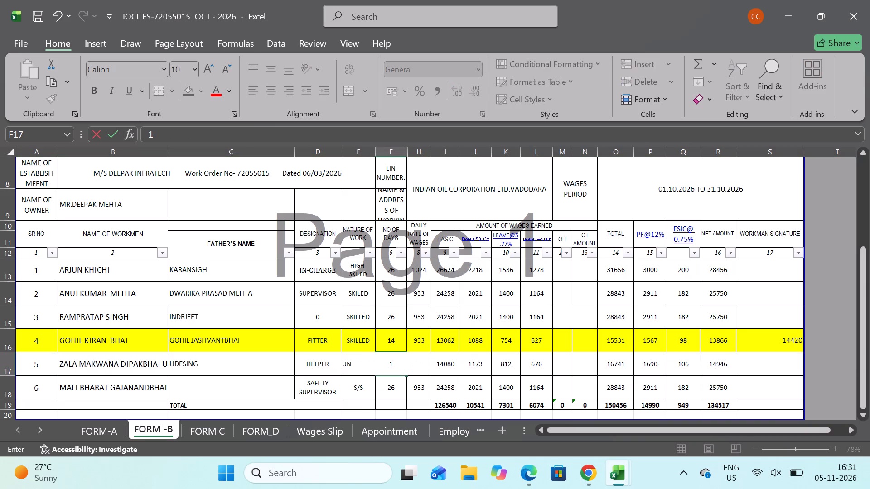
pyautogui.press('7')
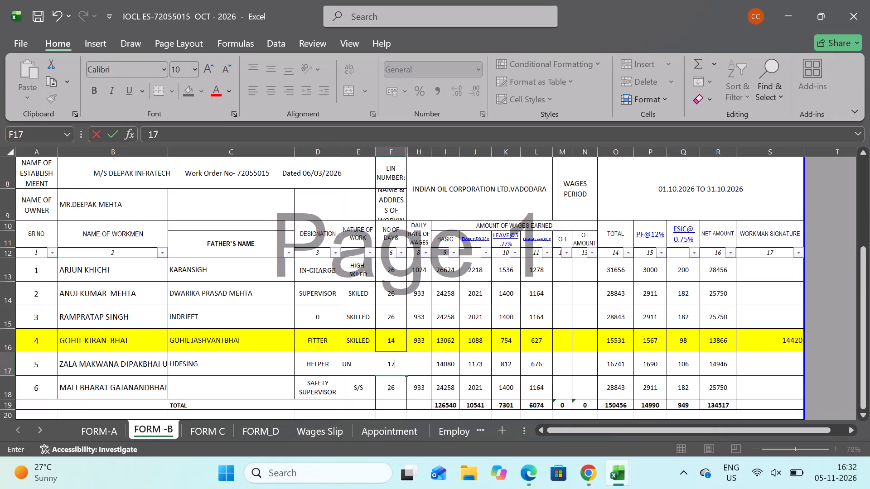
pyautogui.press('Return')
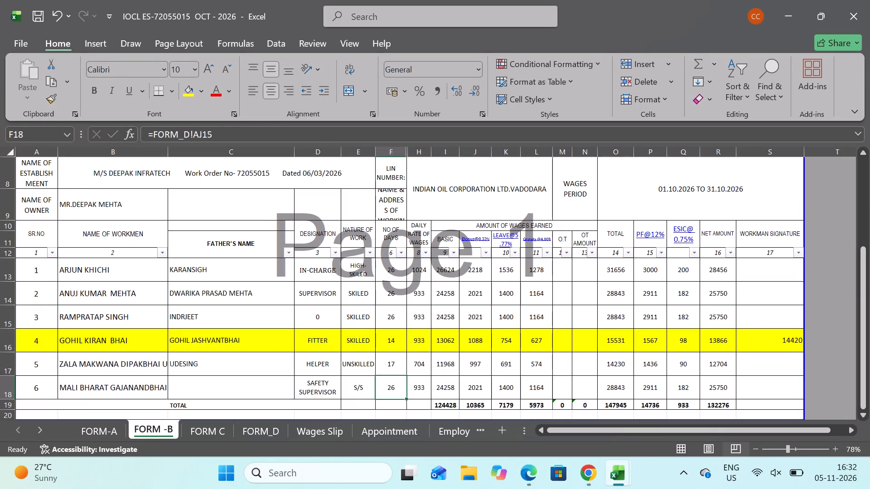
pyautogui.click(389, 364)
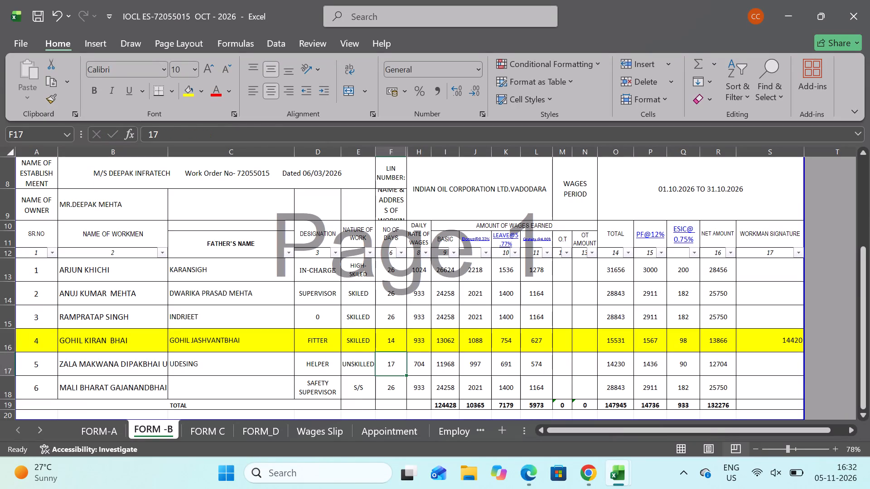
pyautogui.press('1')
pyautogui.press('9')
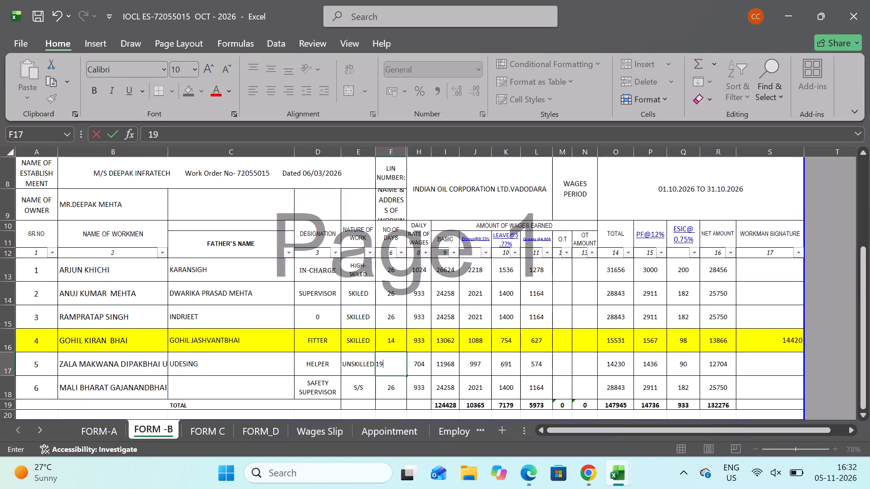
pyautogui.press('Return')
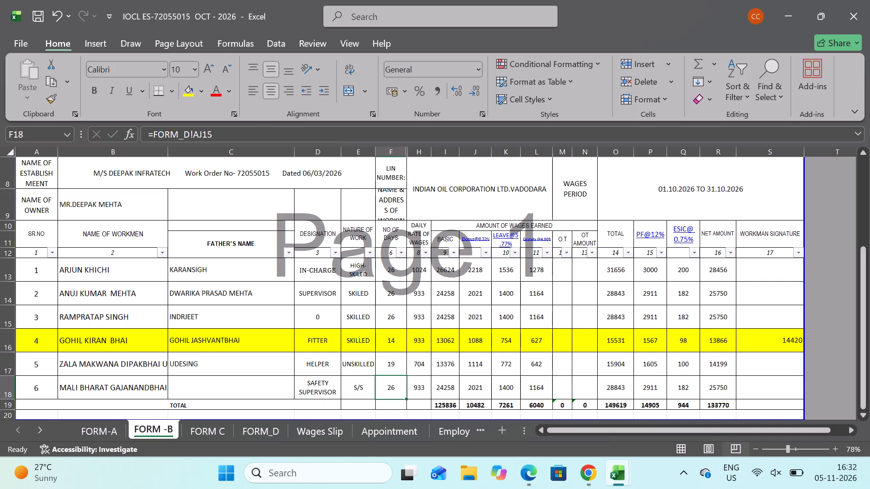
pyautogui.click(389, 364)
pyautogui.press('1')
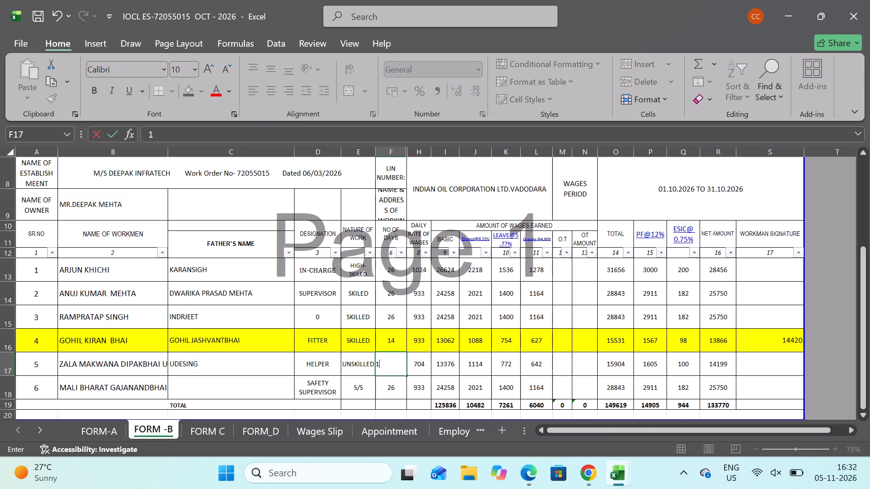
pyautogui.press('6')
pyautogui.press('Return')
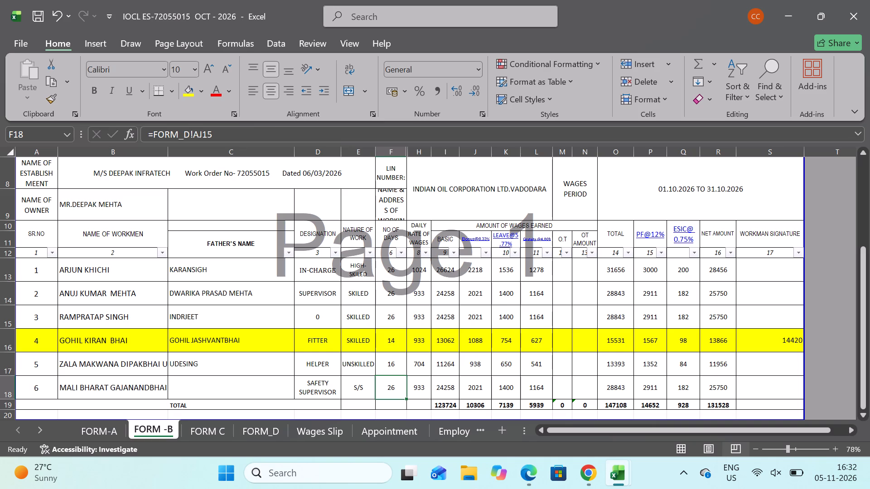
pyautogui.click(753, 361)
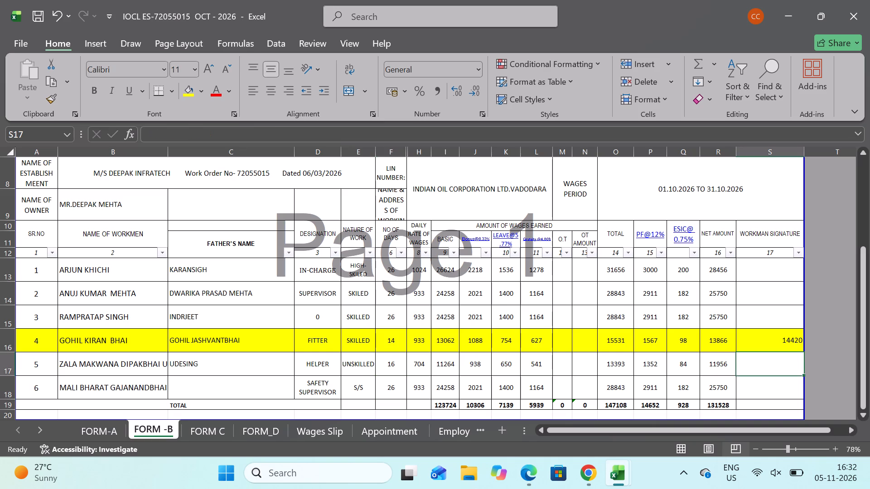
# Set the number of days for the helper, worker 5 in row 17 (F17), to 15.
pyautogui.click(390, 368)
pyautogui.write('15')
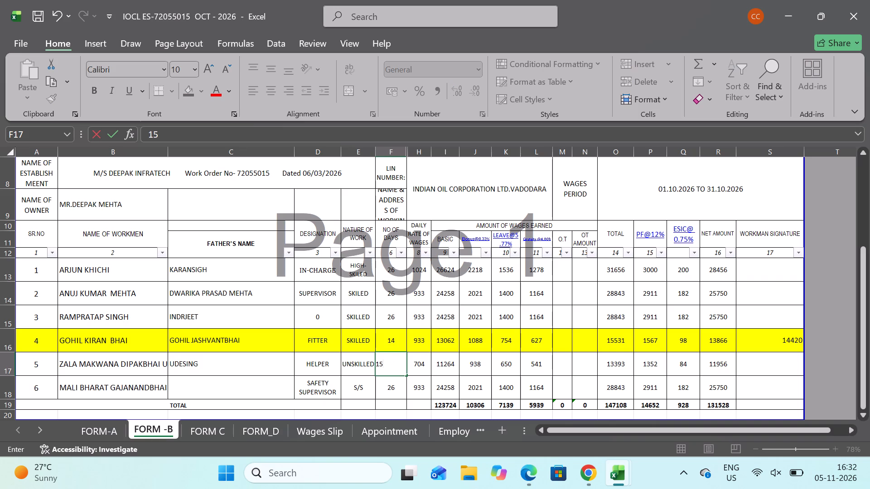
pyautogui.press('Return')
pyautogui.click(763, 370)
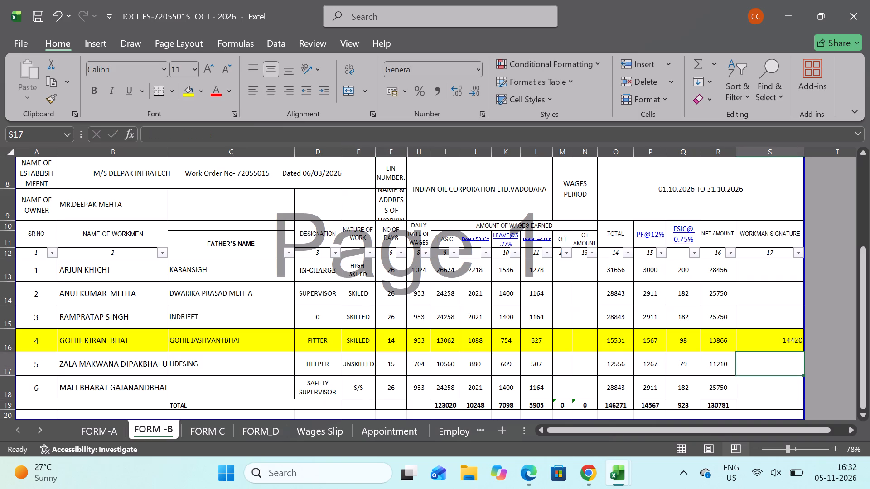
# Enter 11708 as the comparison amount beside the net pay of the helper in row 17 (S17), and save the workbook.
pyautogui.write('118')
pyautogui.press('BackSpace')
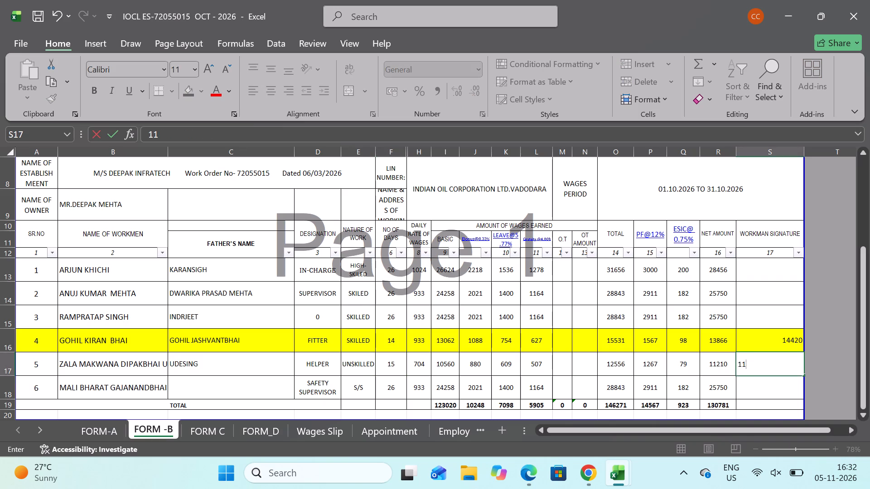
pyautogui.write('708')
pyautogui.press('Return')
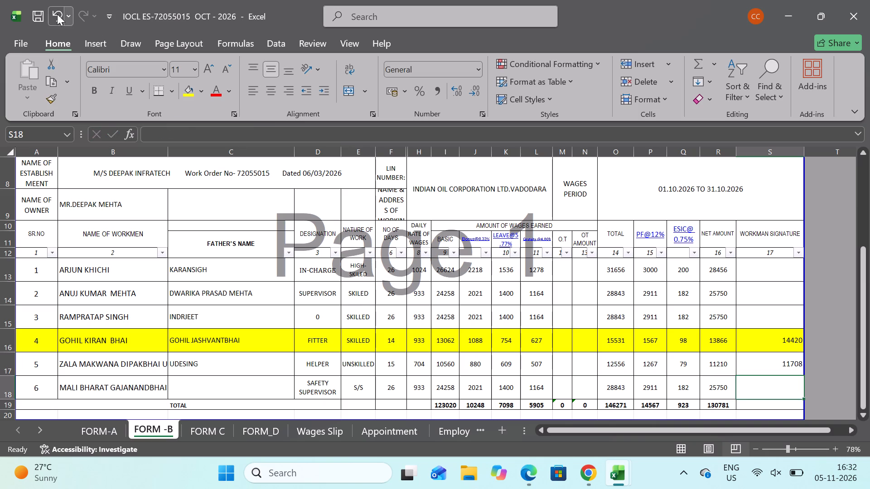
pyautogui.click(38, 10)
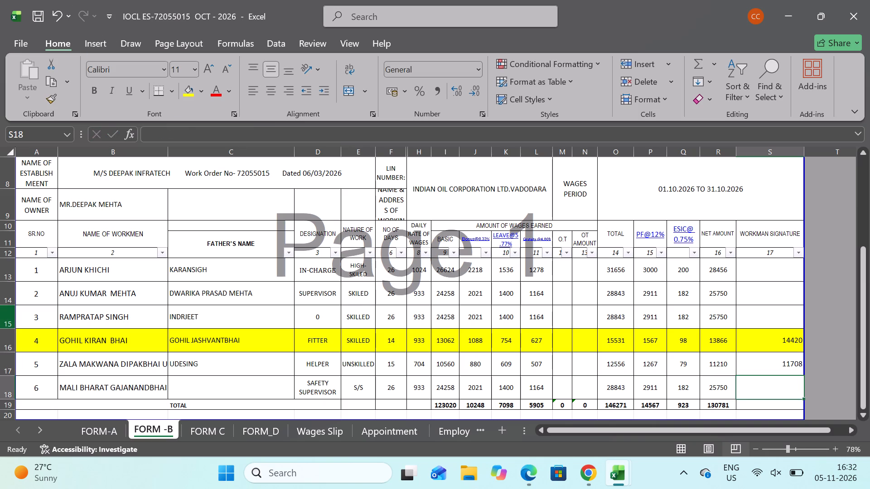
# Highlight the whole of row 17 in yellow.
pyautogui.click(10, 361)
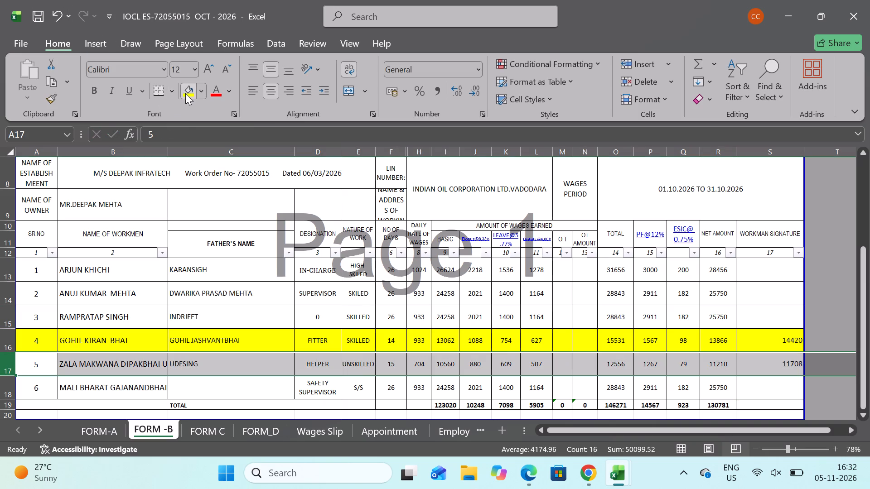
pyautogui.click(185, 93)
# Switch to the IOCL ZONE-VI- 70245698 OCT -2026 workbook.
pyautogui.hotkey('alt', 'Tab')
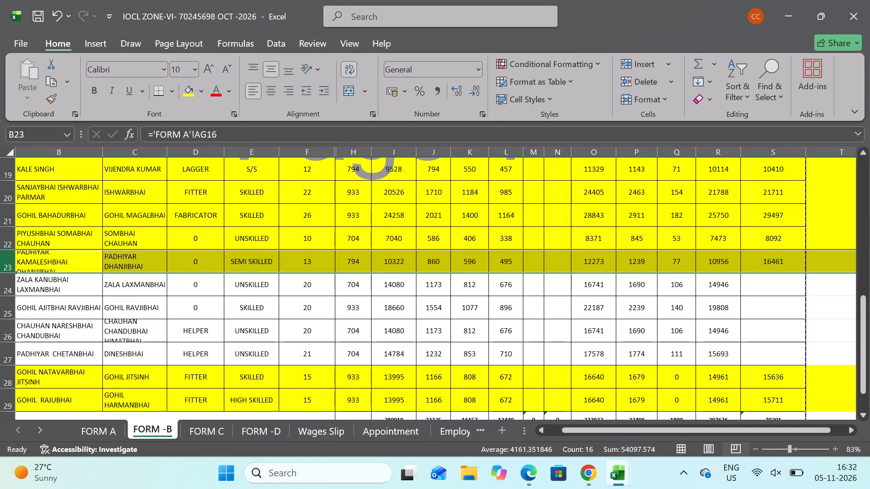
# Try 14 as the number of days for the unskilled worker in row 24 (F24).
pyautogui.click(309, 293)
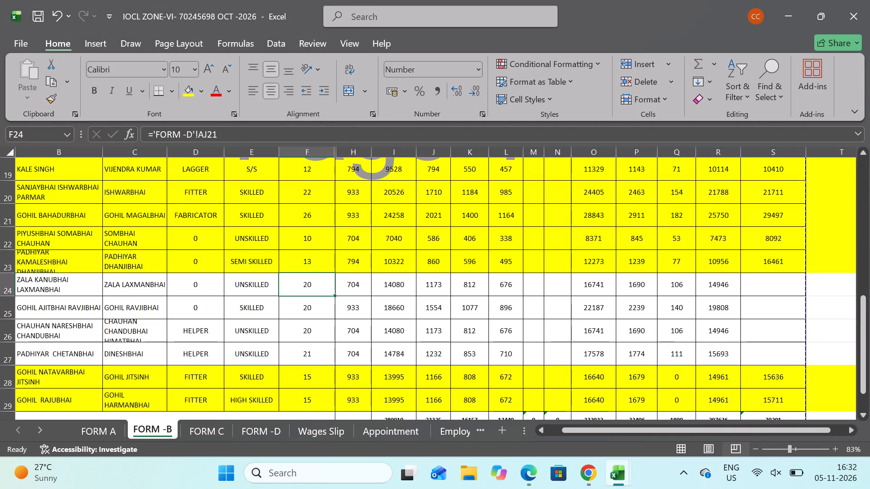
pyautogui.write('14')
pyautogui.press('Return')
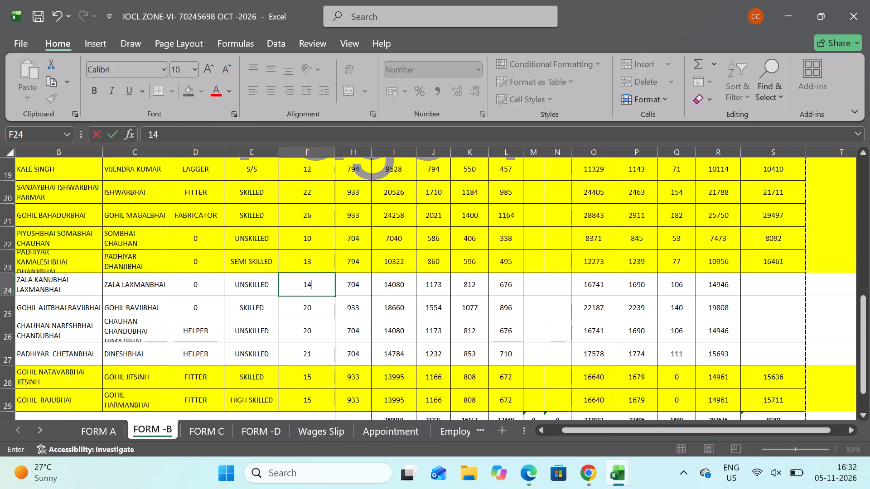
# Set the number of days for the unskilled worker in row 24 (F24) to 10.
pyautogui.click(309, 284)
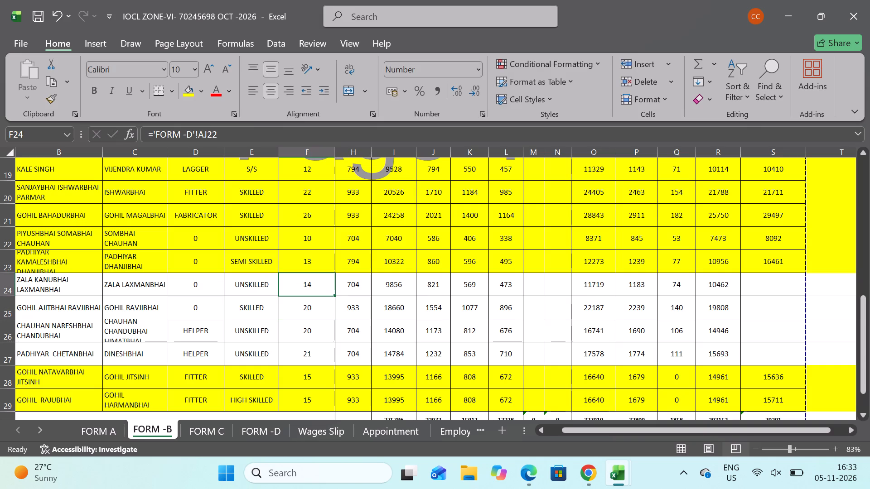
pyautogui.write('10')
pyautogui.press('Return')
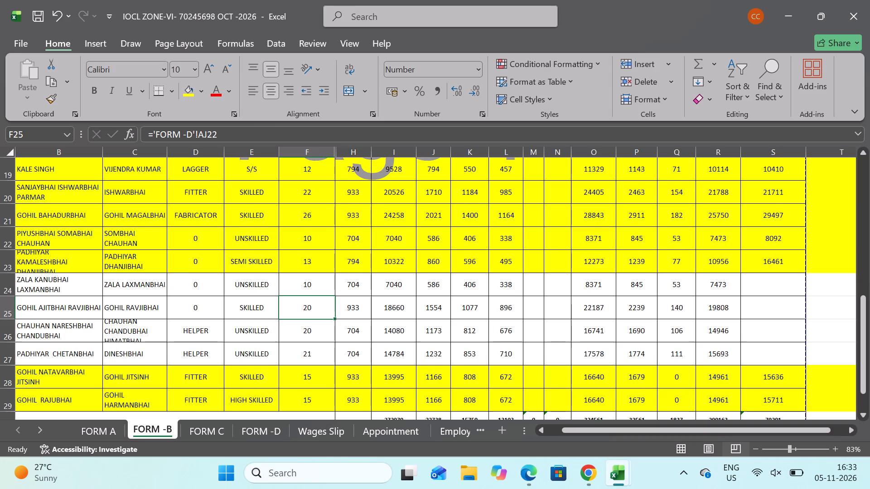
# Enter 8052 as the comparison amount beside the net pay in row 24 (S24).
pyautogui.click(767, 288)
pyautogui.write('8052')
pyautogui.press('Return')
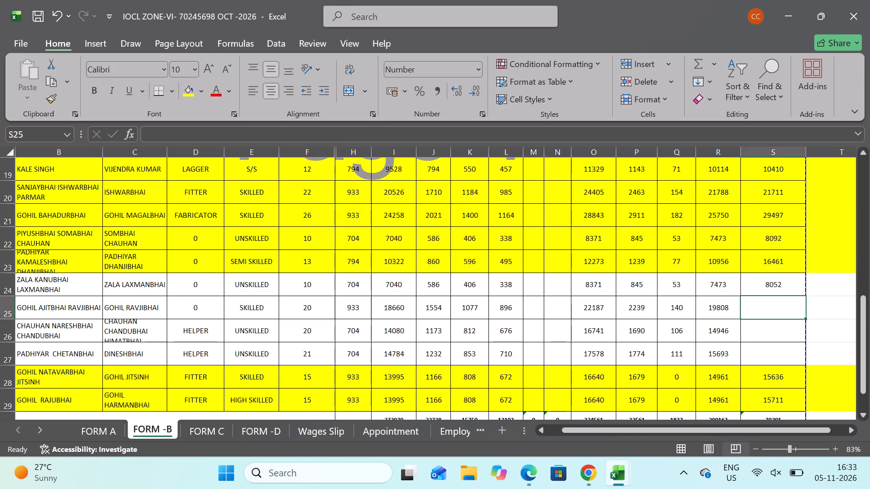
# Highlight the whole of row 24 in yellow and save the workbook.
pyautogui.click(0, 289)
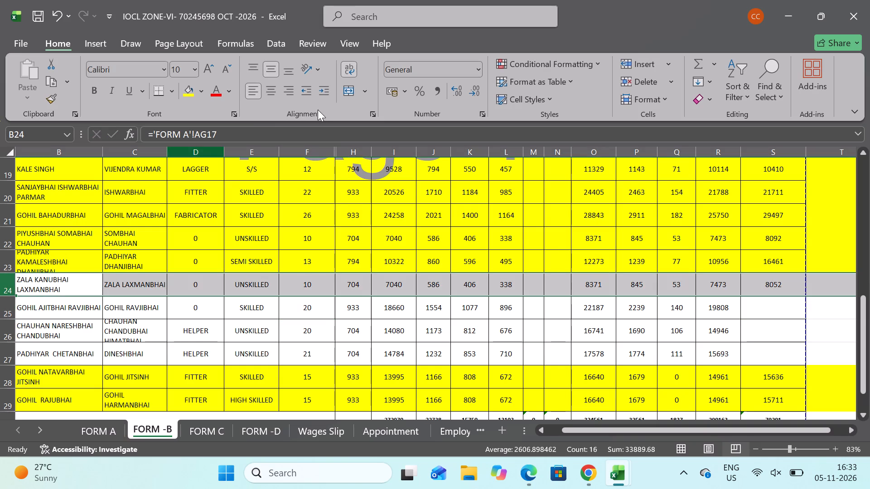
pyautogui.click(185, 88)
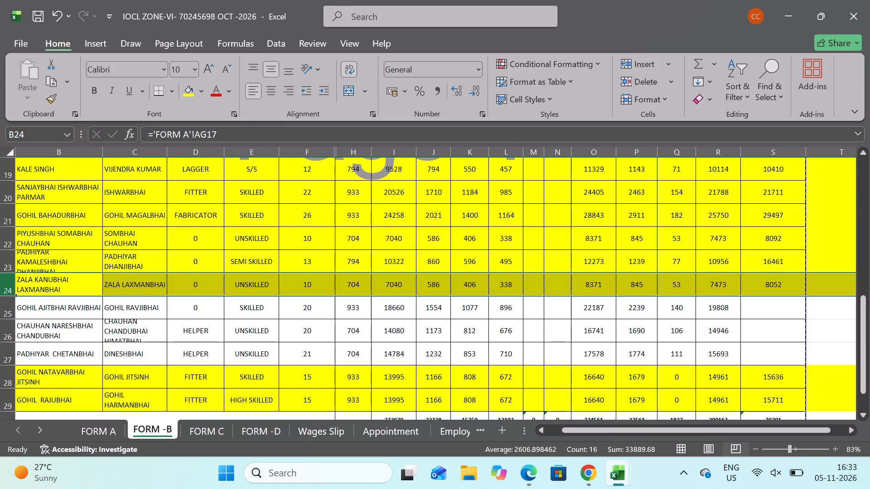
pyautogui.click(92, 311)
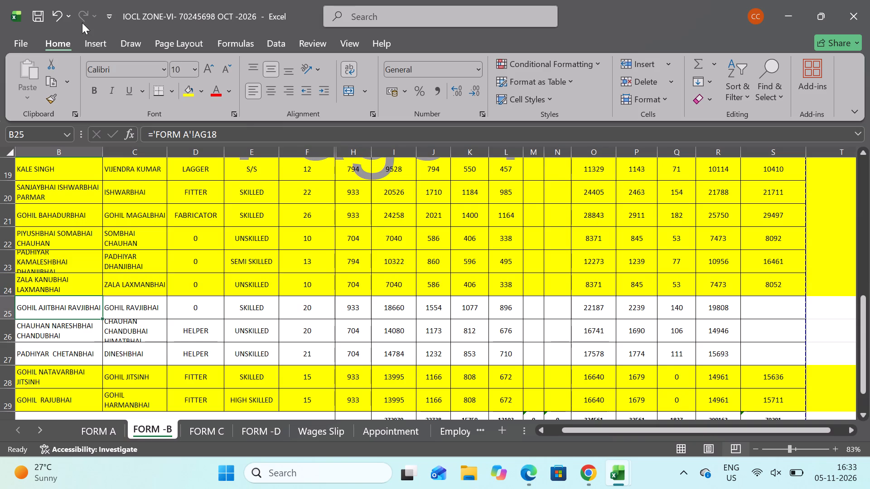
pyautogui.click(42, 19)
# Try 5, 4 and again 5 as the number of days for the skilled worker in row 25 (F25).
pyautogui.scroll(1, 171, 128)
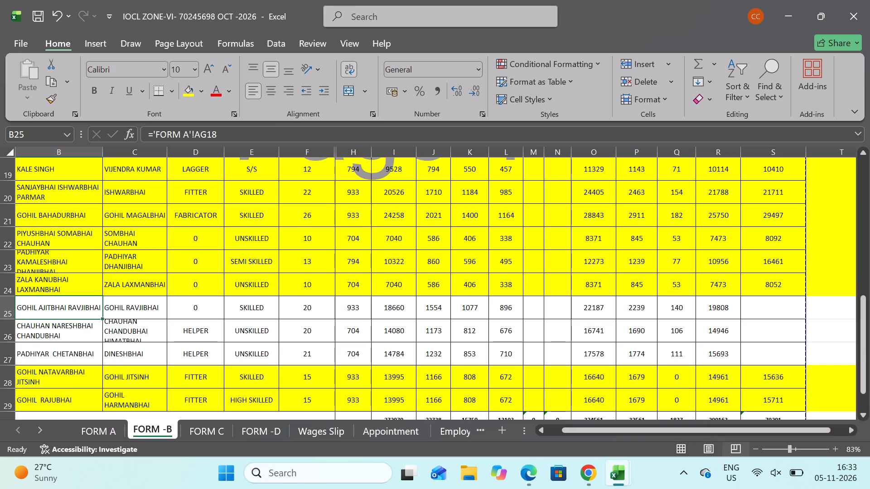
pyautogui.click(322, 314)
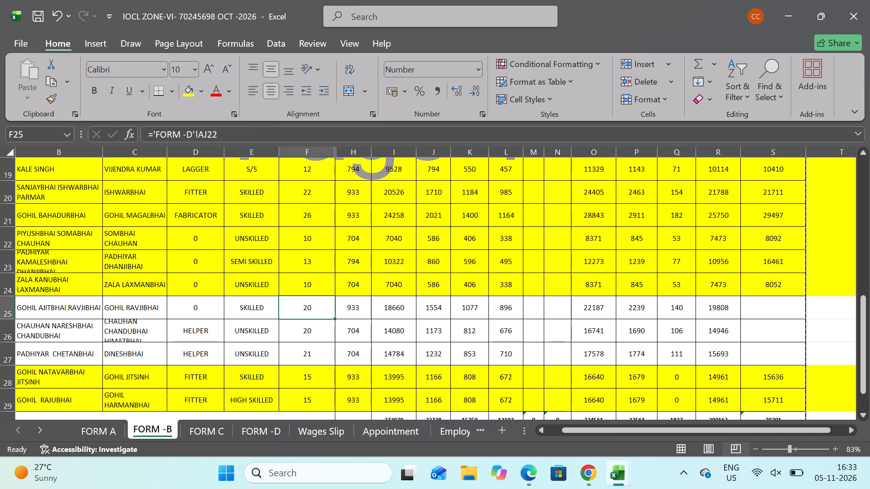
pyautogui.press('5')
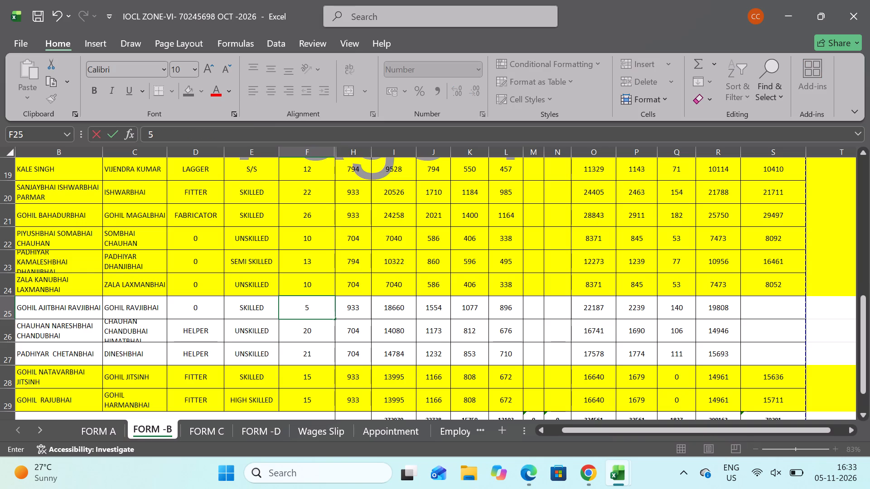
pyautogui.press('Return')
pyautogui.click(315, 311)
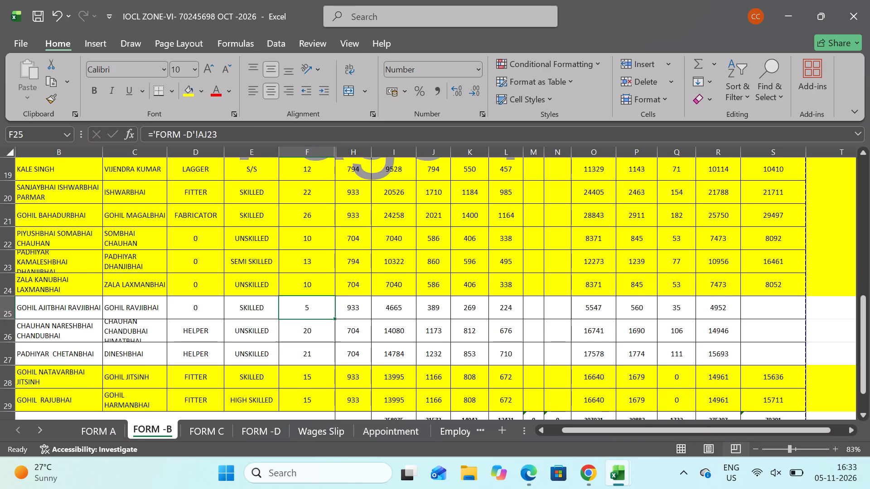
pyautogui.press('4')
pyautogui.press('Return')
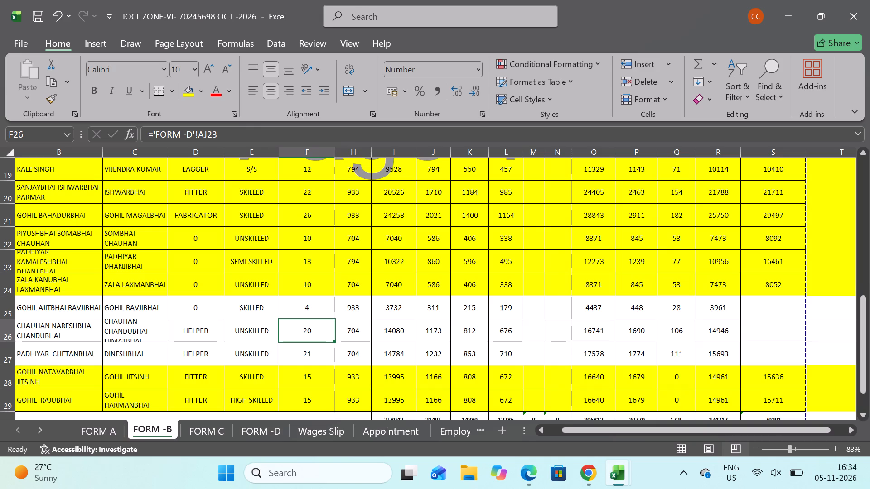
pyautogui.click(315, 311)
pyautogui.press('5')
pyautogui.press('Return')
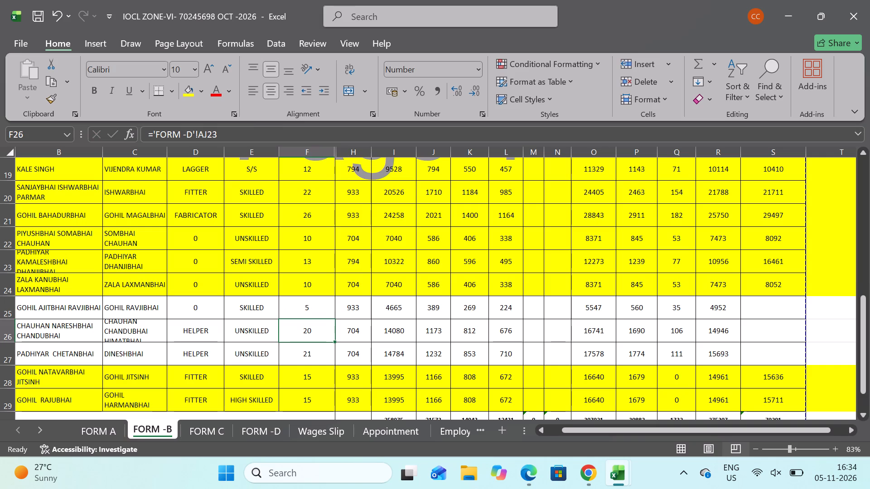
# Set the number of days for the skilled worker in row 25 (F25) to 4.
pyautogui.click(315, 311)
pyautogui.press('4')
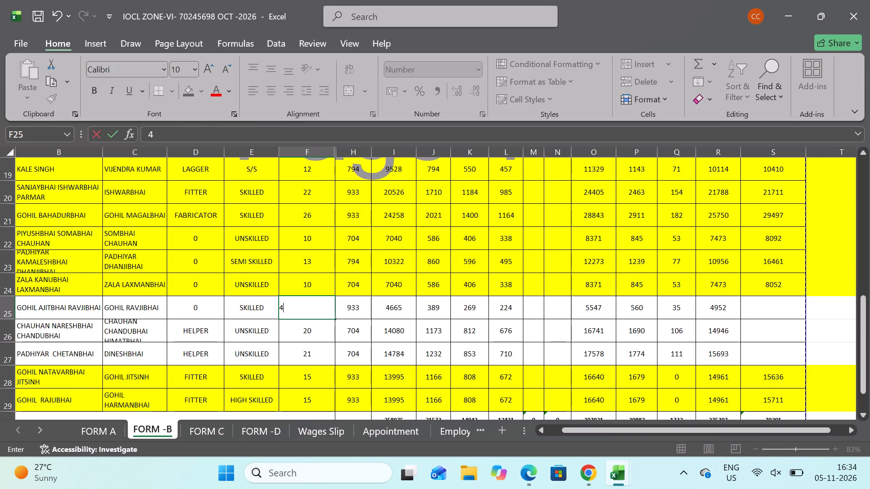
pyautogui.press('Return')
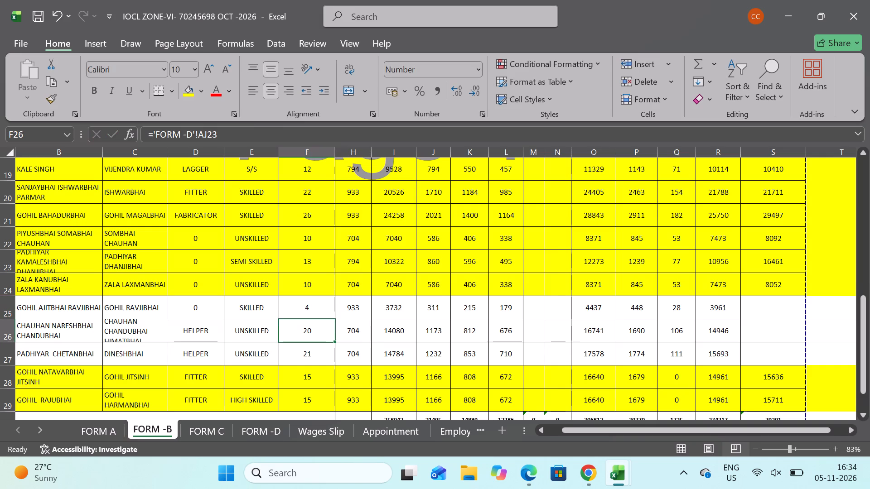
# Enter 4994 as the comparison amount beside the net pay in row 25 (S25).
pyautogui.click(769, 311)
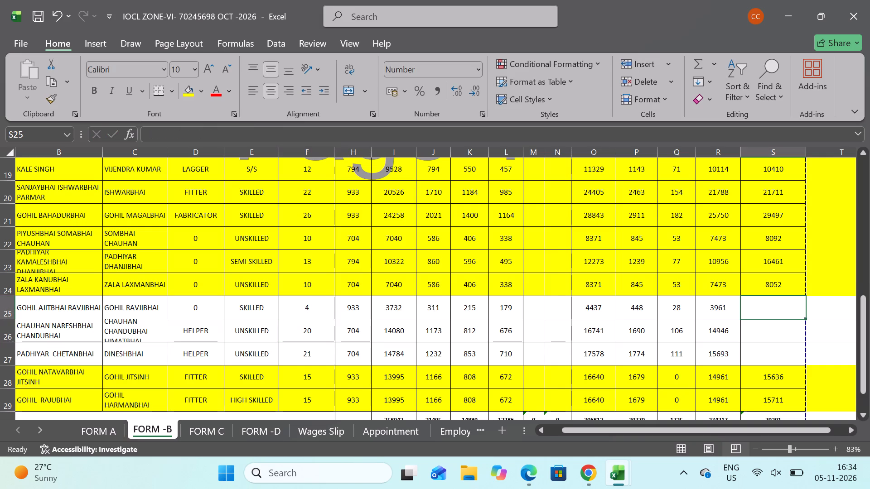
pyautogui.press('4')
pyautogui.write('994')
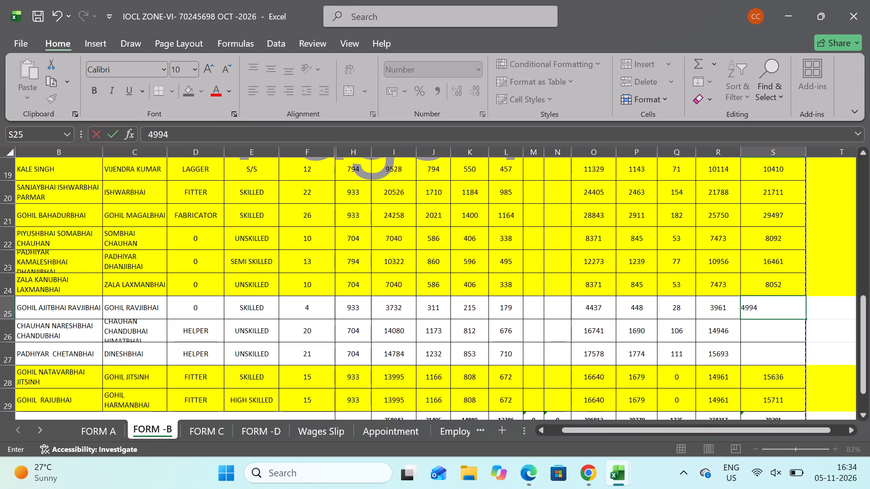
pyautogui.press('Return')
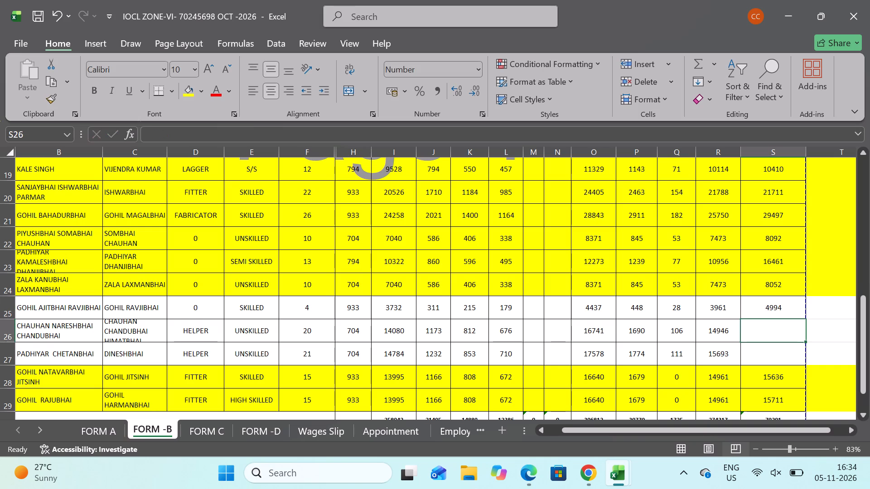
# Highlight the whole of row 25 in yellow.
pyautogui.click(6, 312)
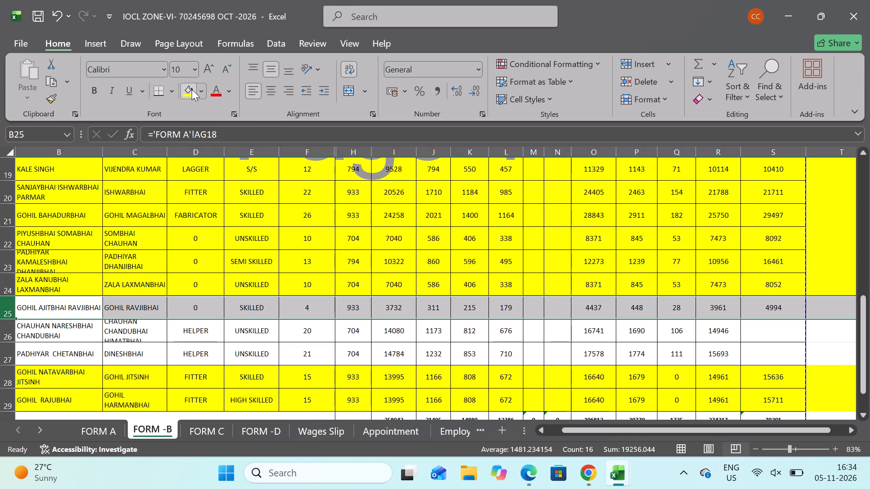
pyautogui.click(192, 89)
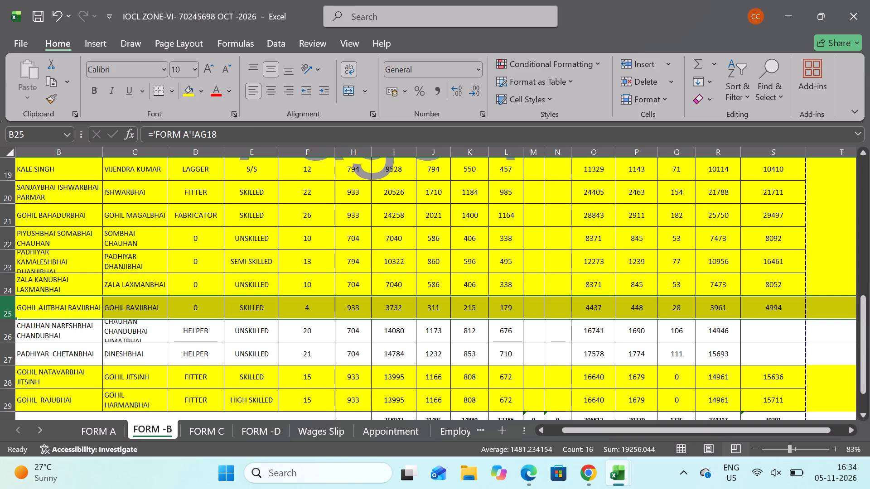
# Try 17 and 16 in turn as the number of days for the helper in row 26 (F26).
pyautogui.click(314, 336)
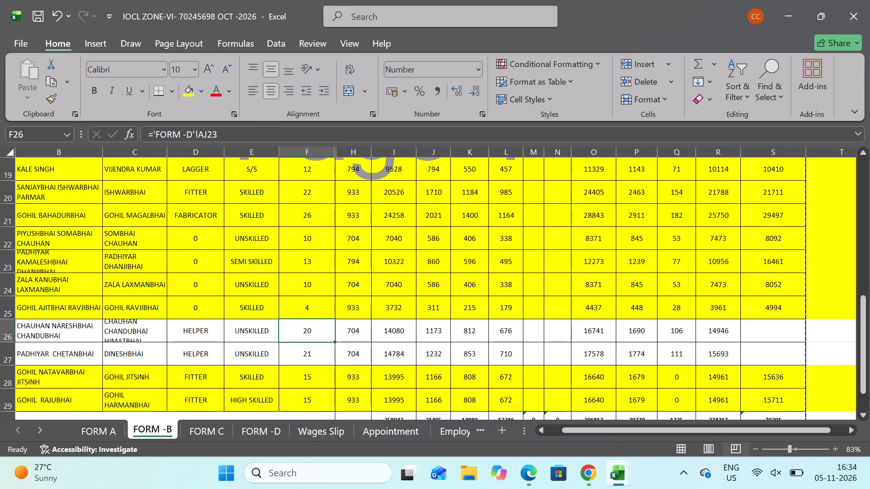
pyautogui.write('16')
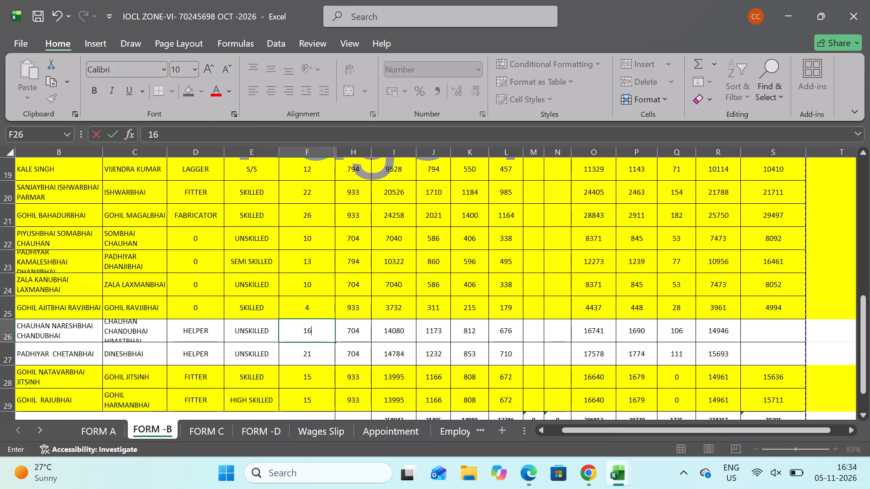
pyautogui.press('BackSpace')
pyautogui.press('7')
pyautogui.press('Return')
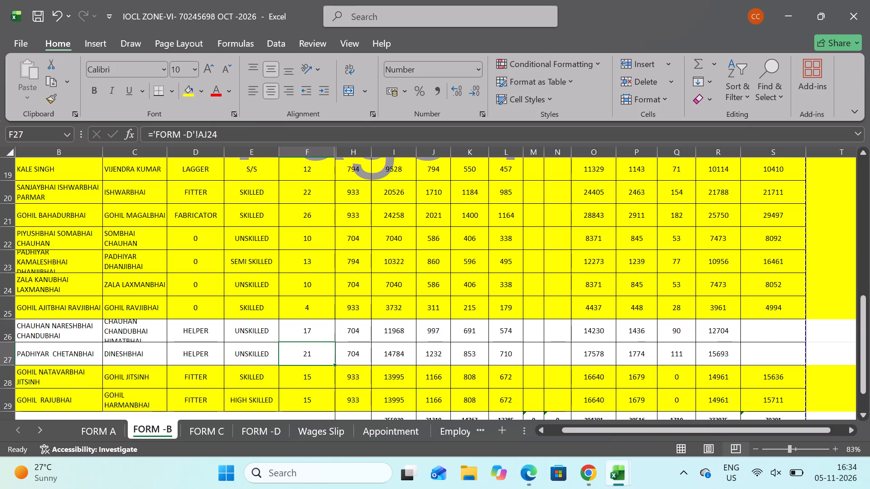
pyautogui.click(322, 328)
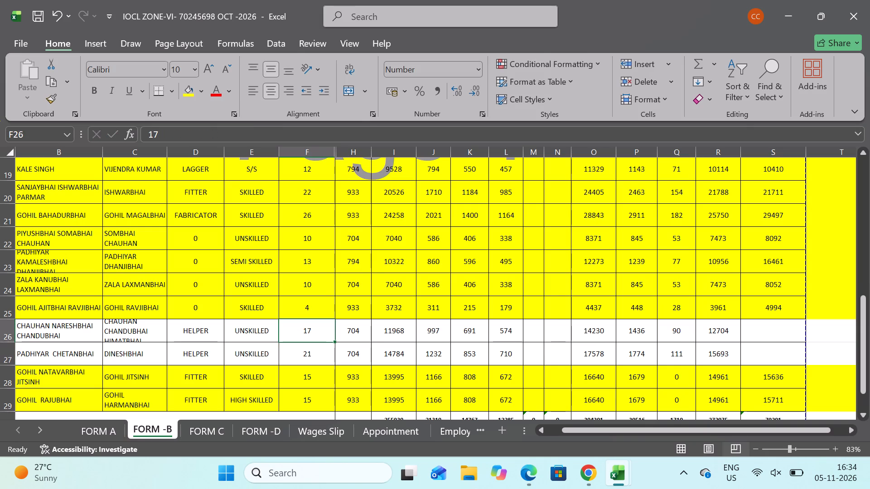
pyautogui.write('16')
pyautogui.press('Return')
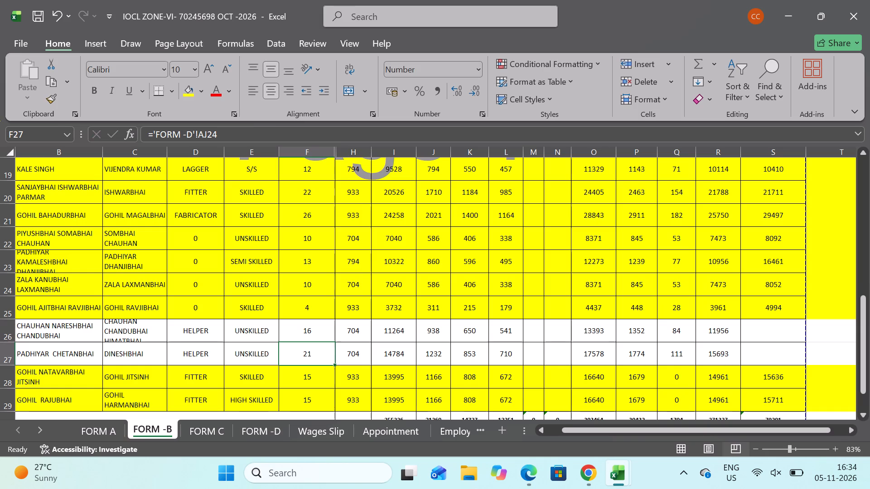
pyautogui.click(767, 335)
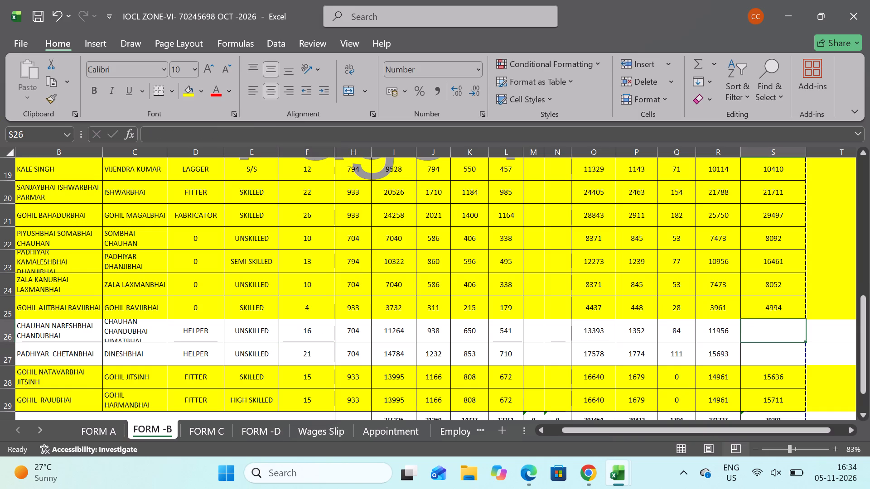
# Set the number of days for the helper in row 26 (F26) to 15.
pyautogui.click(310, 331)
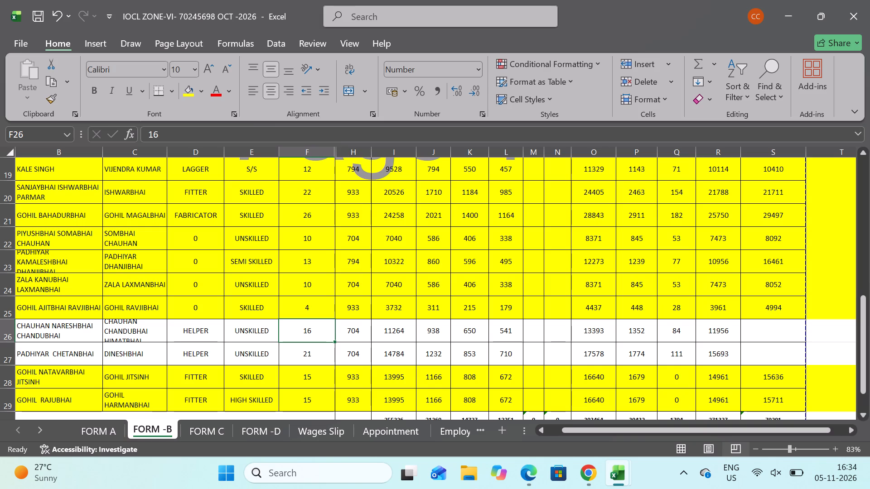
pyautogui.write('15')
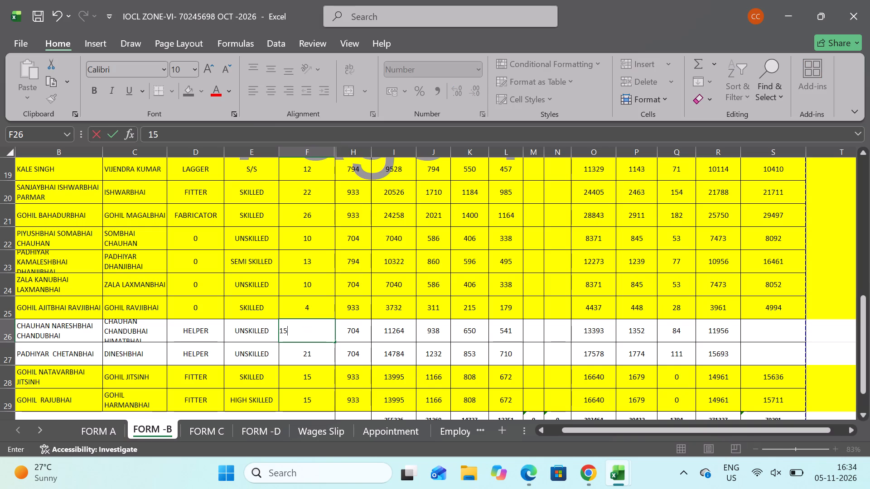
pyautogui.press('Return')
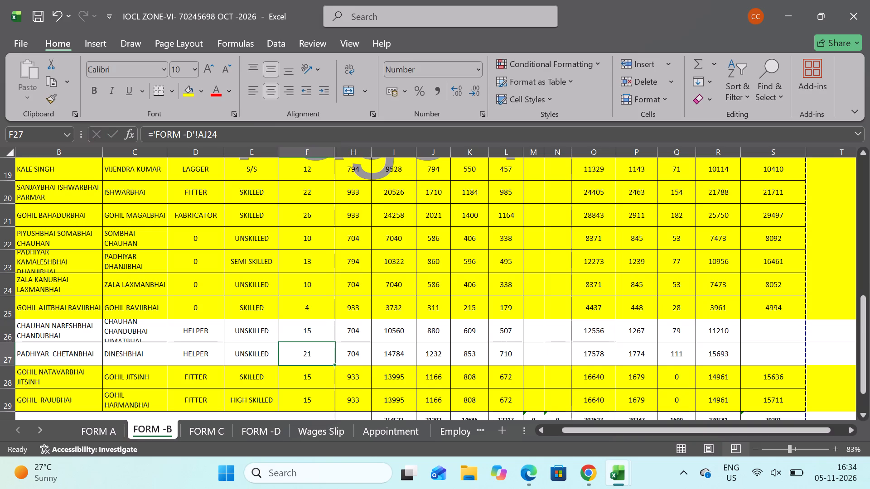
# Enter 11903 as the comparison amount beside the net pay in row 26 (S26).
pyautogui.click(760, 331)
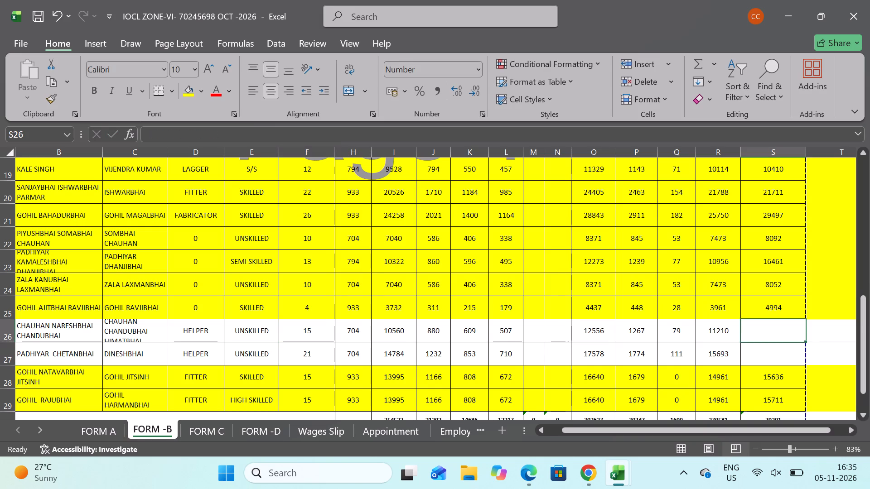
pyautogui.write('11903')
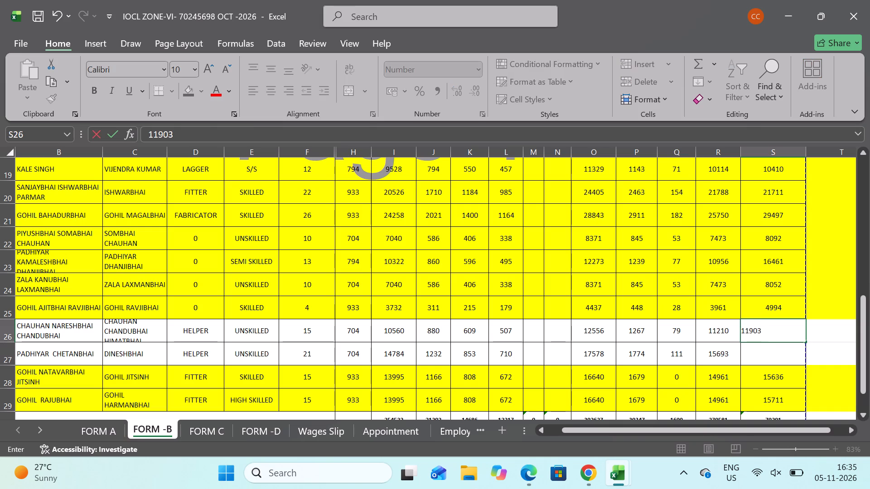
pyautogui.press('Return')
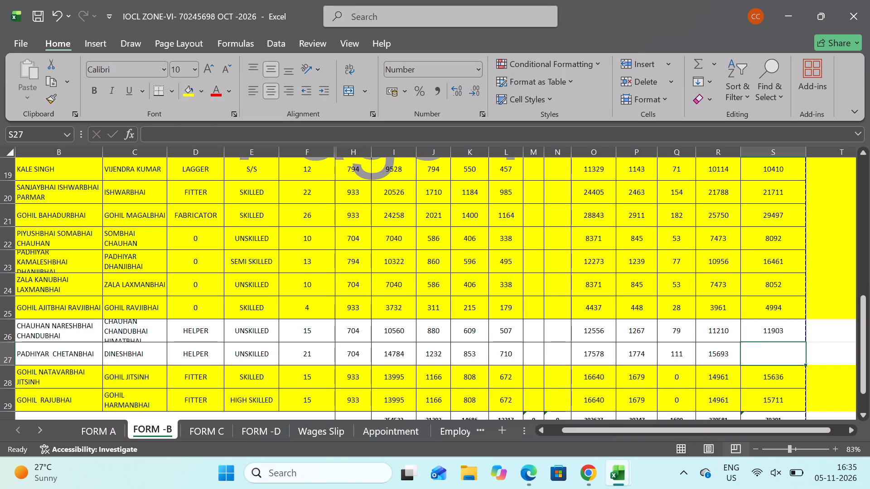
# Highlight the whole of row 26 in yellow.
pyautogui.click(0, 331)
pyautogui.click(181, 88)
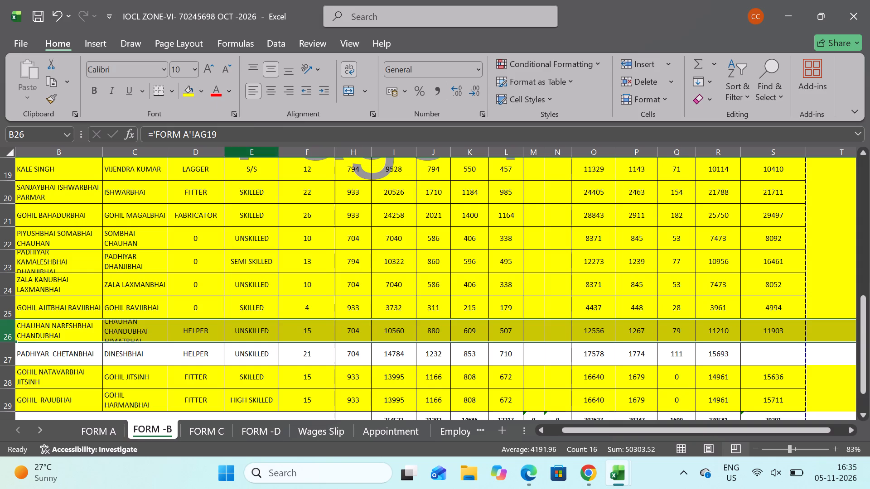
pyautogui.click(475, 349)
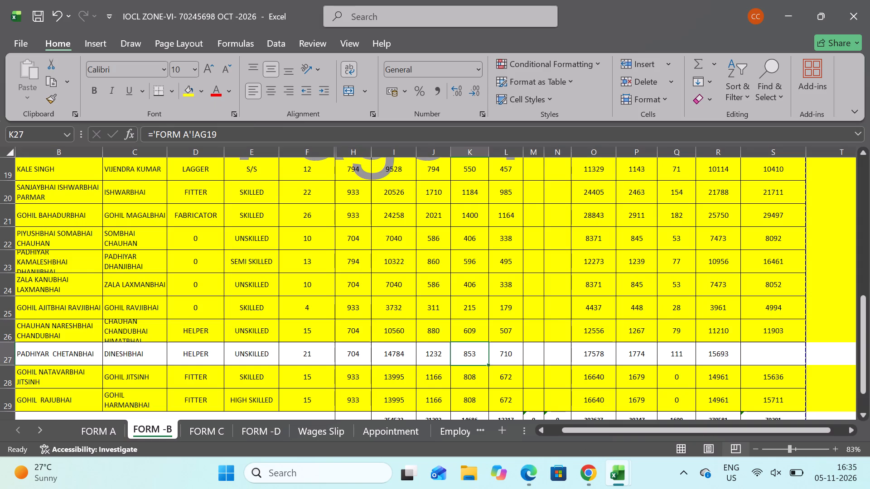
# Save the IOCL Zone-VI wage register workbook.
pyautogui.click(752, 353)
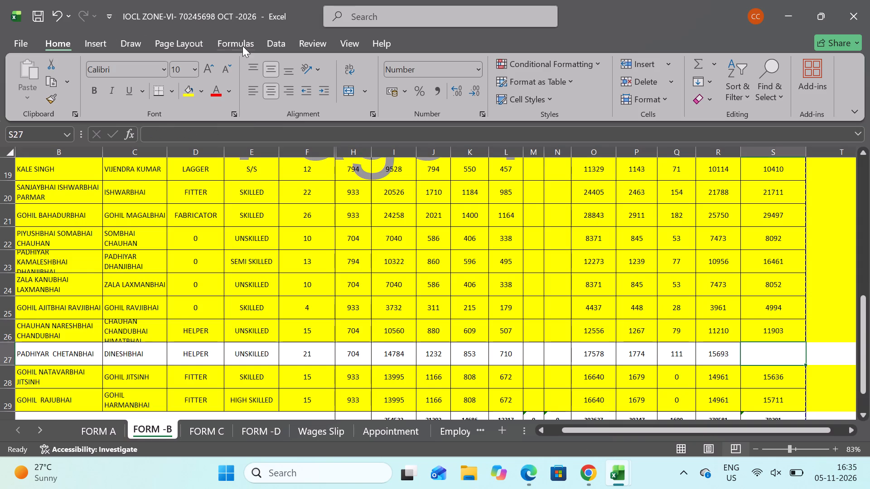
pyautogui.click(37, 14)
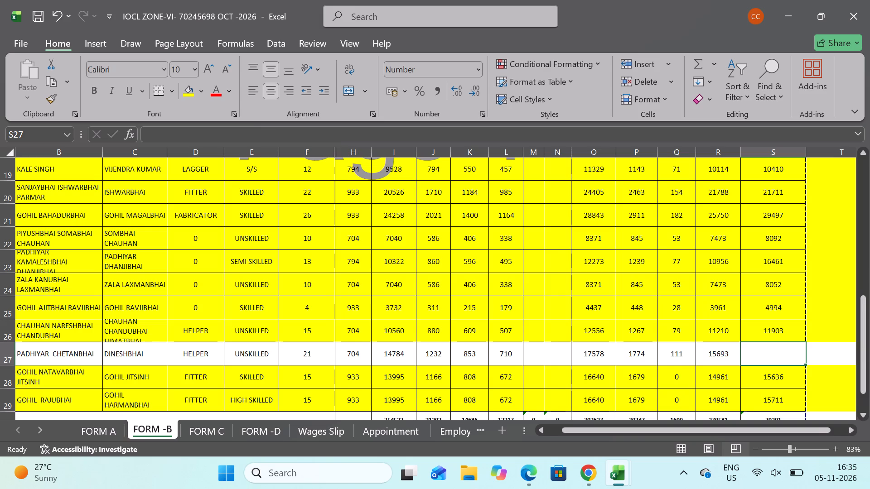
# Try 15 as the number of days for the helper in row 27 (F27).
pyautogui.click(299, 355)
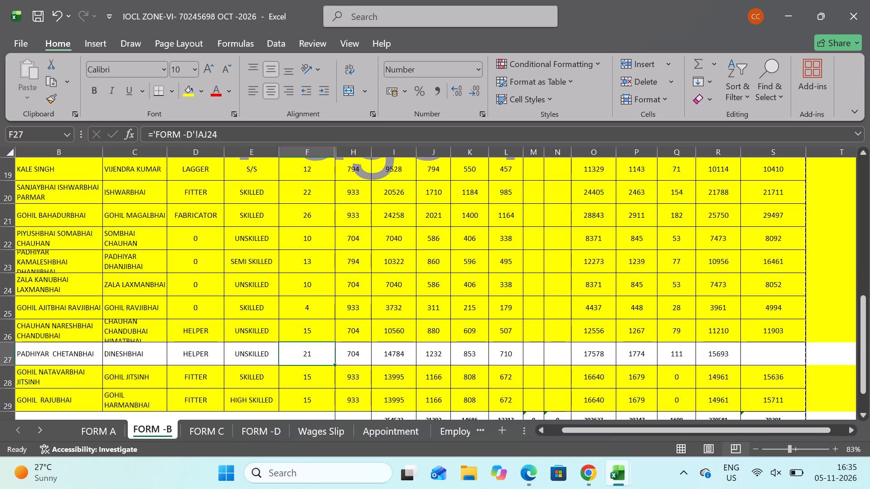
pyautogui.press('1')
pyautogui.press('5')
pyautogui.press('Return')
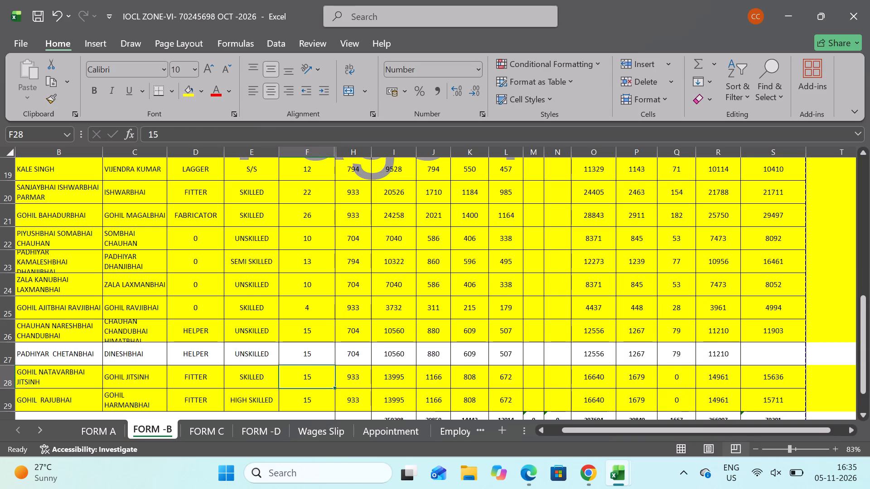
# Set the number of days for the helper in row 27 (F27) to 14.
pyautogui.click(299, 355)
pyautogui.write('14')
pyautogui.press('Return')
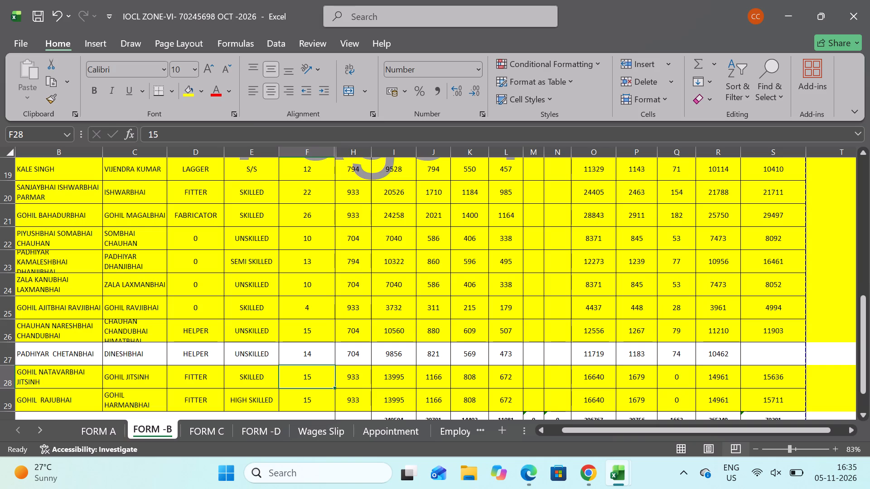
# Enter 10953 as the comparison amount beside the net pay in row 27 (S27).
pyautogui.click(754, 362)
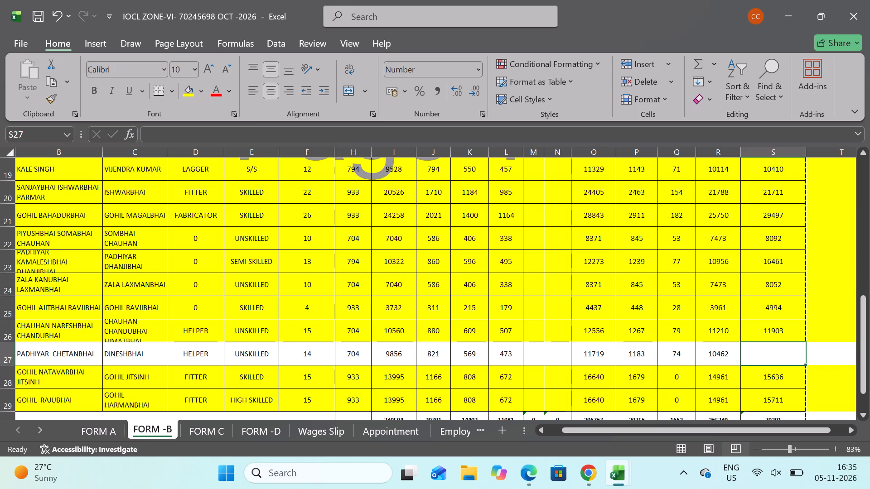
pyautogui.write('10')
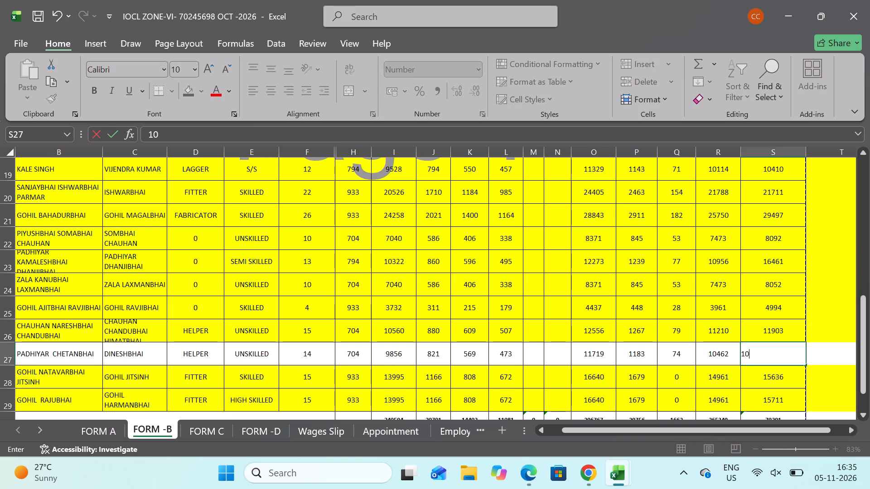
pyautogui.write('952')
pyautogui.press('BackSpace')
pyautogui.press('3')
pyautogui.press('Return')
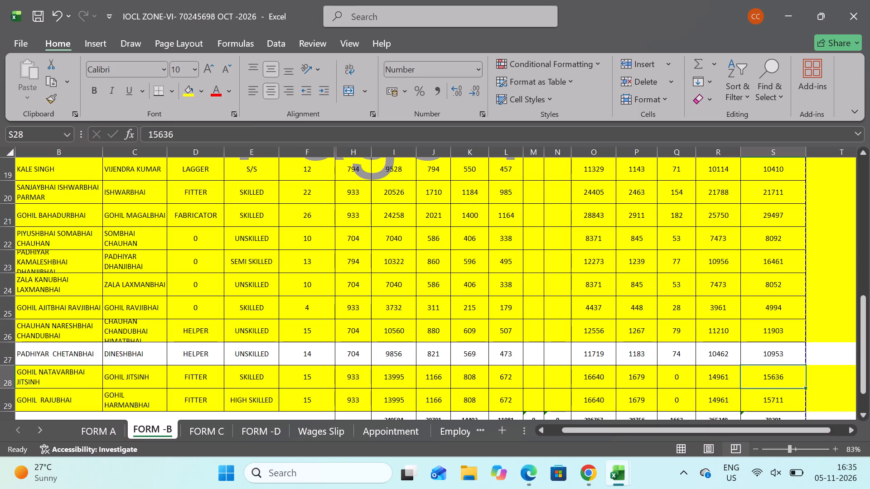
# Highlight the whole of row 27 in yellow.
pyautogui.click(7, 355)
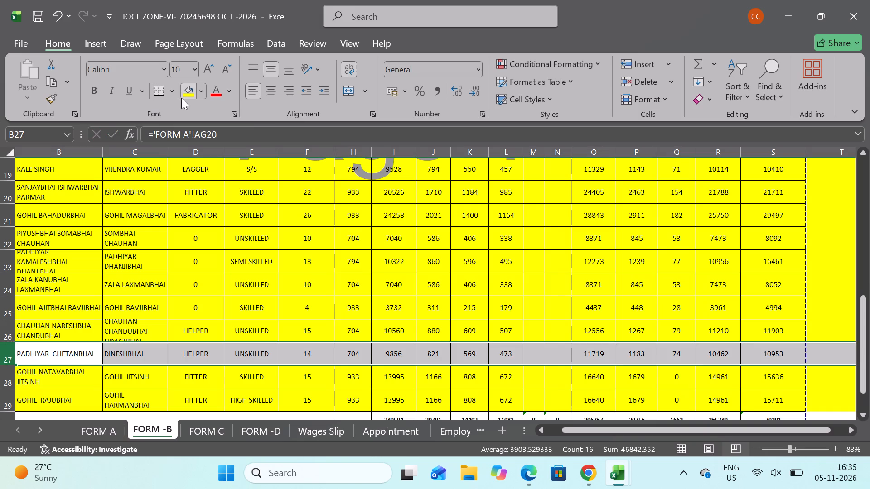
pyautogui.click(182, 98)
pyautogui.click(268, 208)
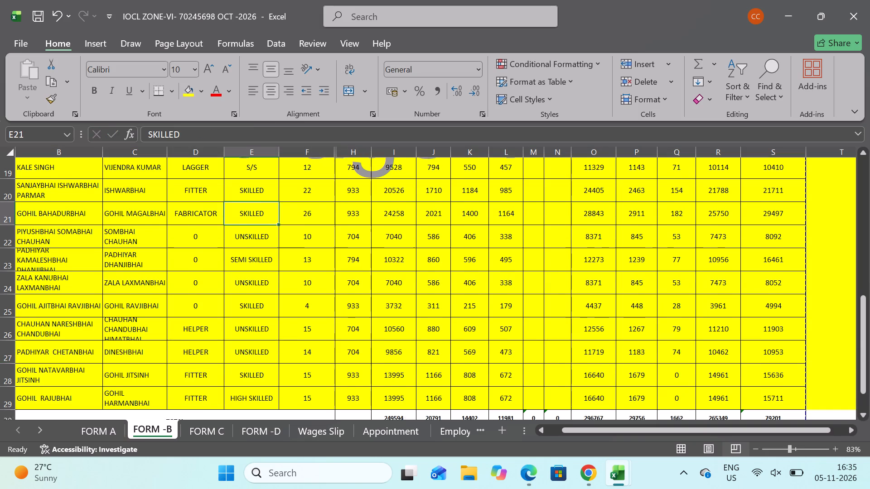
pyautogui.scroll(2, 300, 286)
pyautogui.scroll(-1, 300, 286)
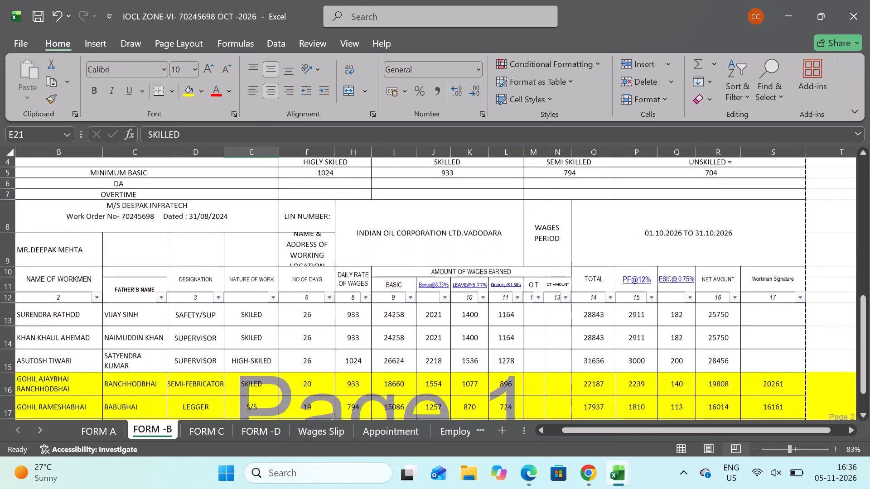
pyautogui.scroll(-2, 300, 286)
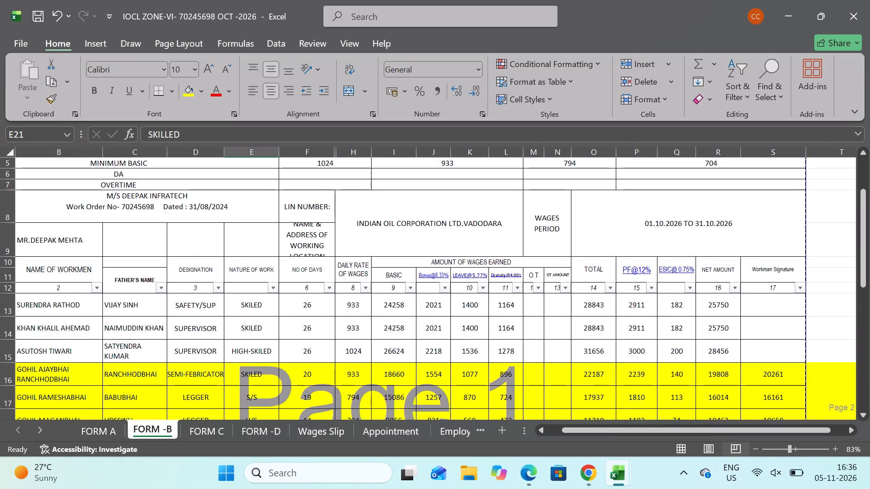
# Switch to the IOCL ES-72055015 workbook and set the number of days for the skilled worker in row 15 (F15) to 23.
pyautogui.hotkey('alt', 'Tab')
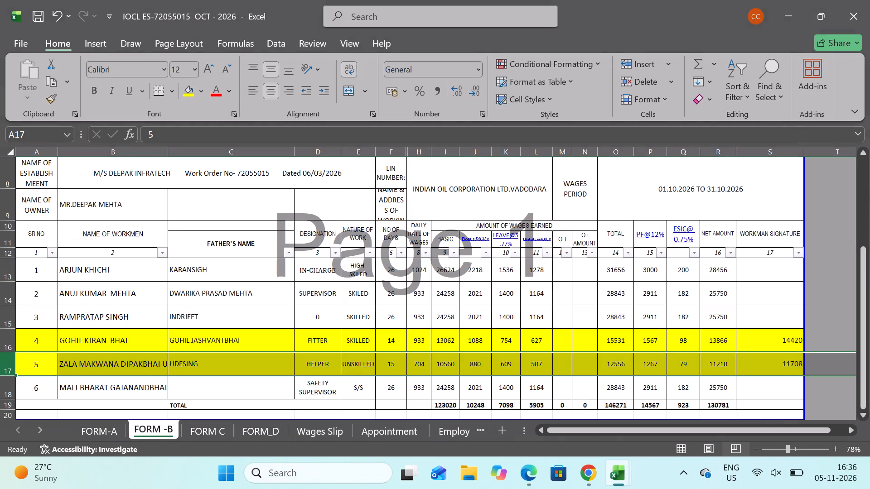
pyautogui.click(400, 320)
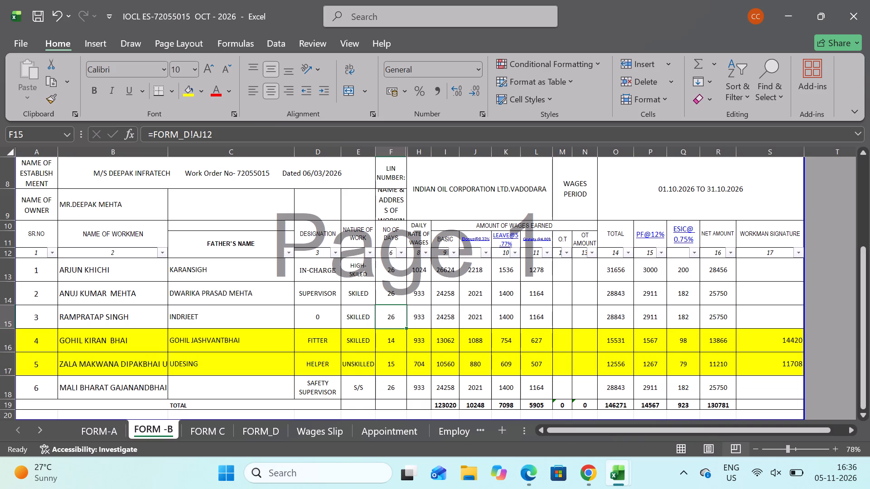
pyautogui.press('2')
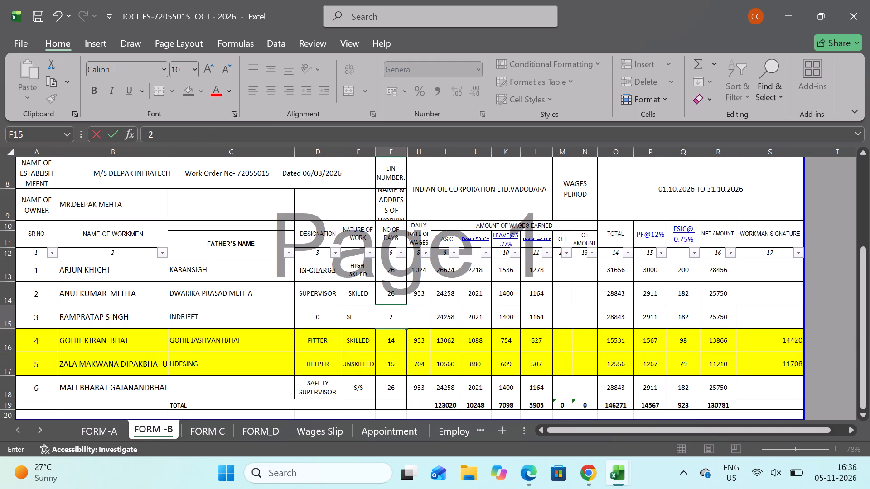
pyautogui.press('3')
pyautogui.press('Return')
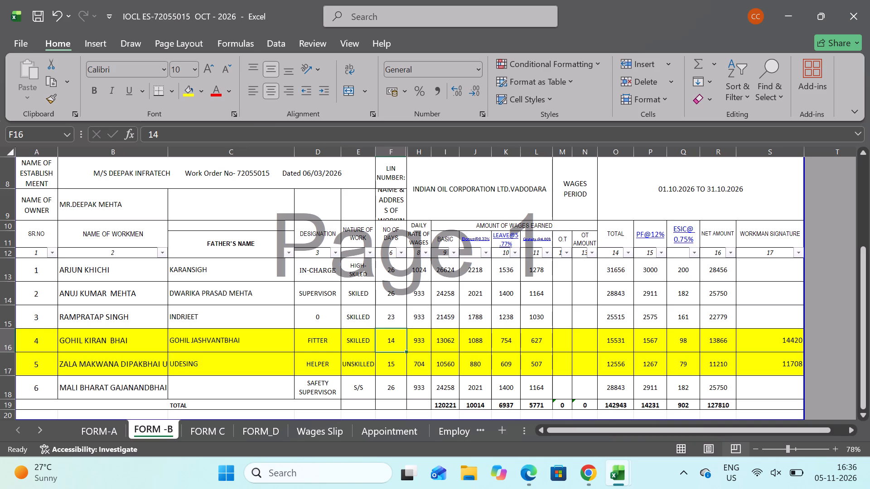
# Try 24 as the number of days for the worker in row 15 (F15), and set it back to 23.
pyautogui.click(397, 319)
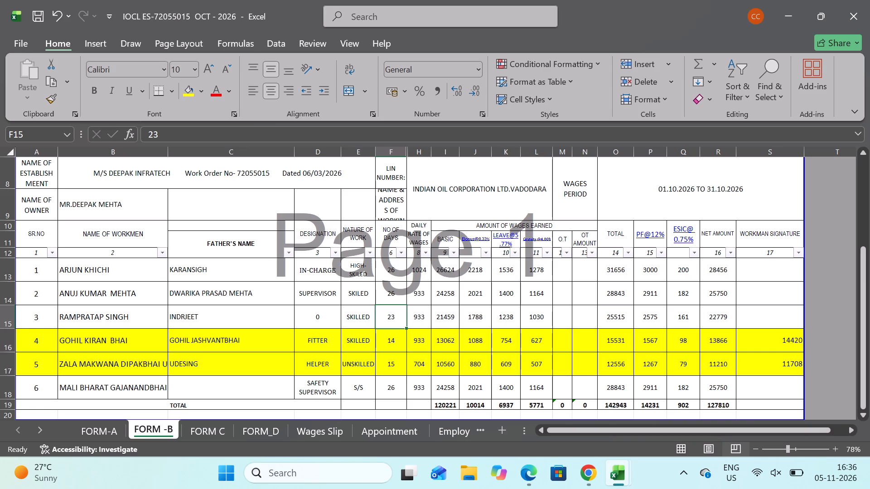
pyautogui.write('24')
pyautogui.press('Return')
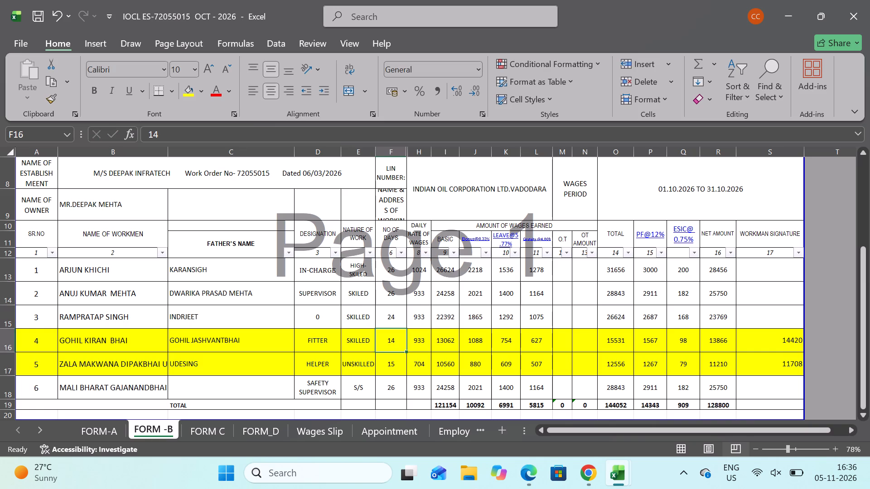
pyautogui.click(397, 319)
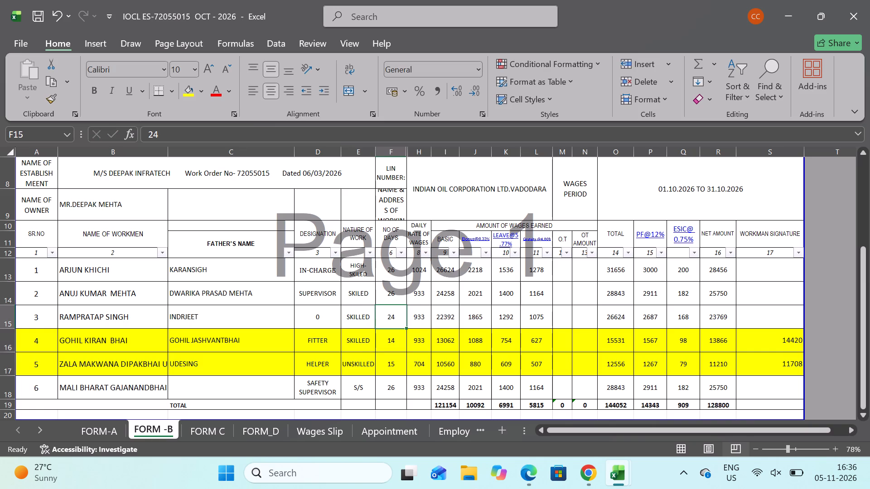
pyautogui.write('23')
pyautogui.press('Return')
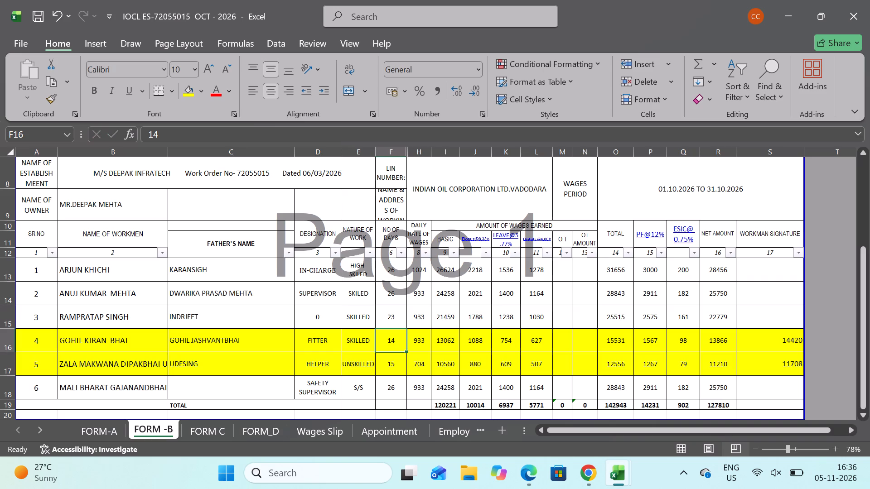
# Enter 24140 as the comparison amount beside the net pay in row 15 (S15).
pyautogui.click(749, 321)
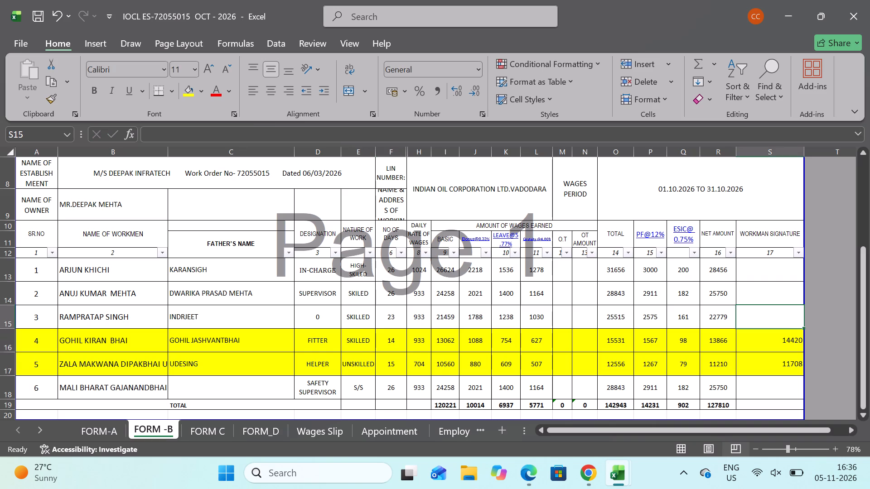
pyautogui.click(394, 321)
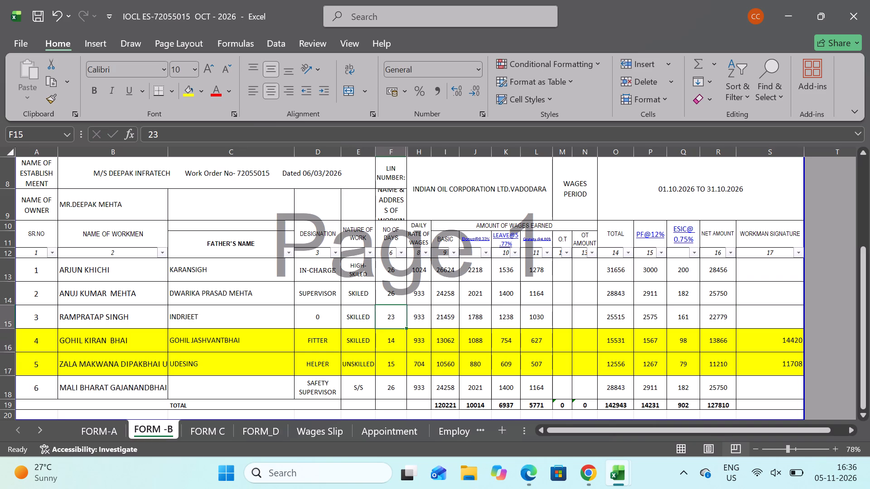
pyautogui.click(771, 321)
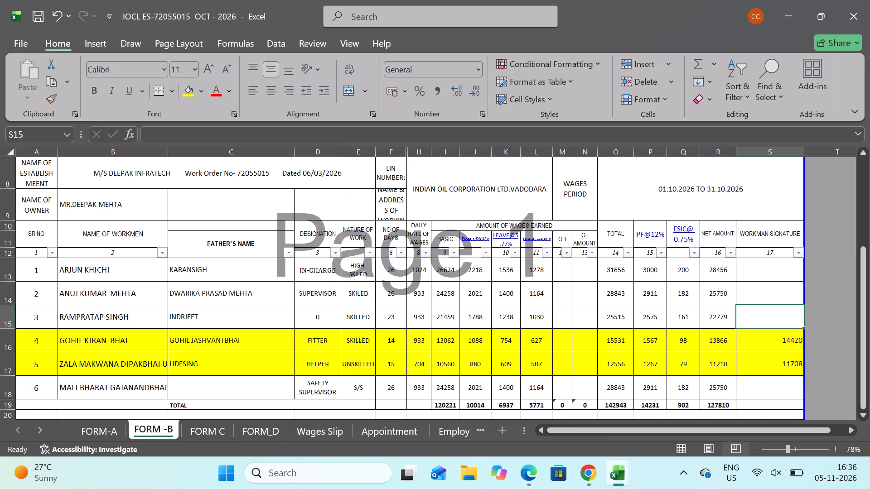
pyautogui.write('24140')
pyautogui.press('Return')
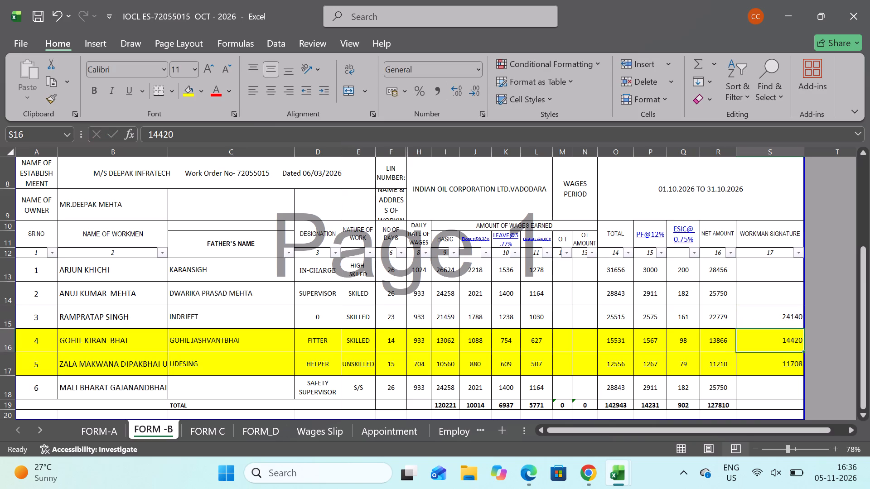
# Highlight the whole of row 15 in yellow.
pyautogui.click(0, 324)
pyautogui.click(186, 91)
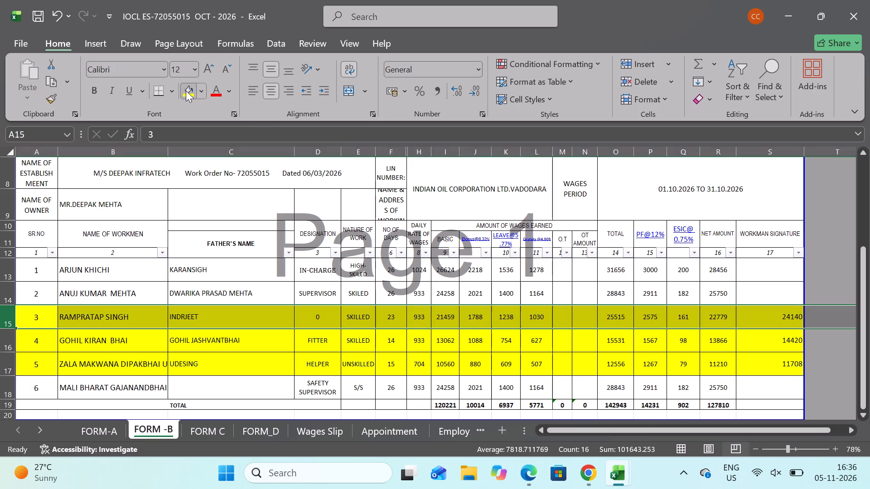
pyautogui.click(382, 369)
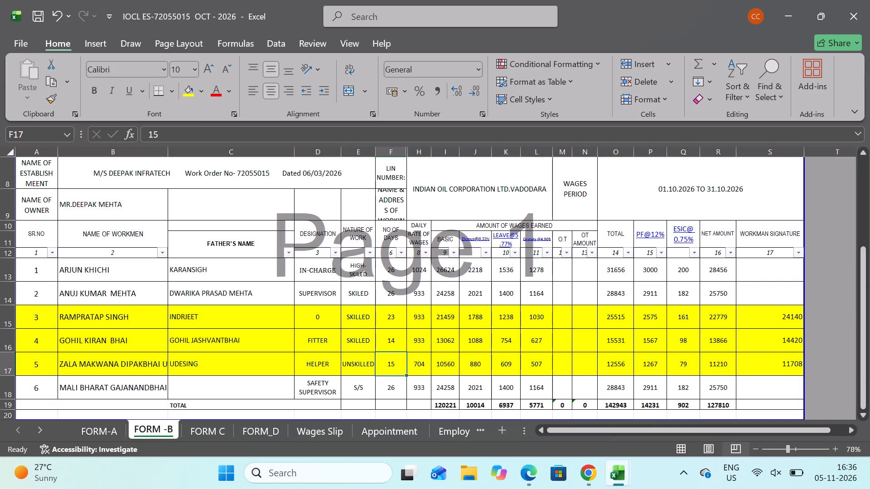
# Save the IOCL ES-72055015 wage register workbook.
pyautogui.click(42, 13)
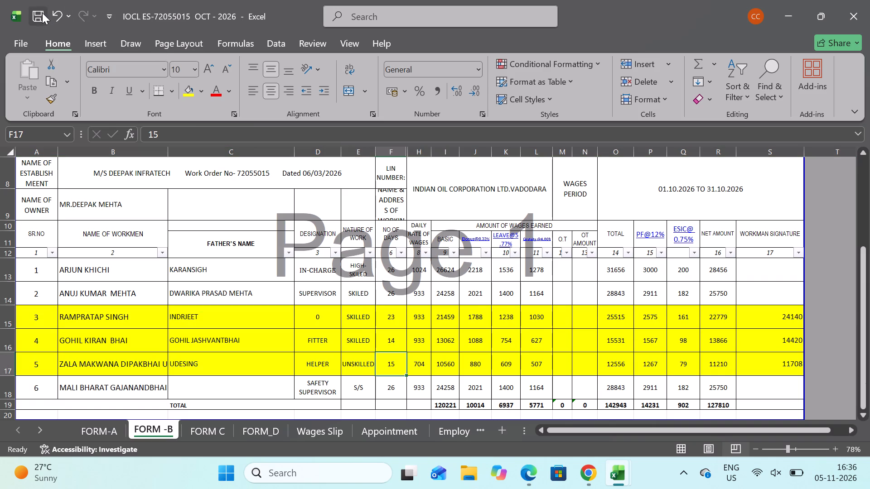
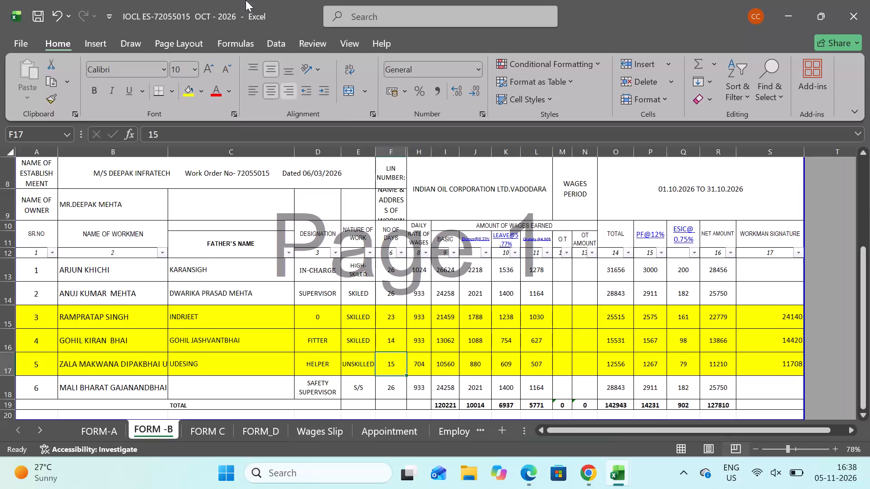
# Save the IOCL ES-72055015 wage register workbook again.
pyautogui.click(34, 16)
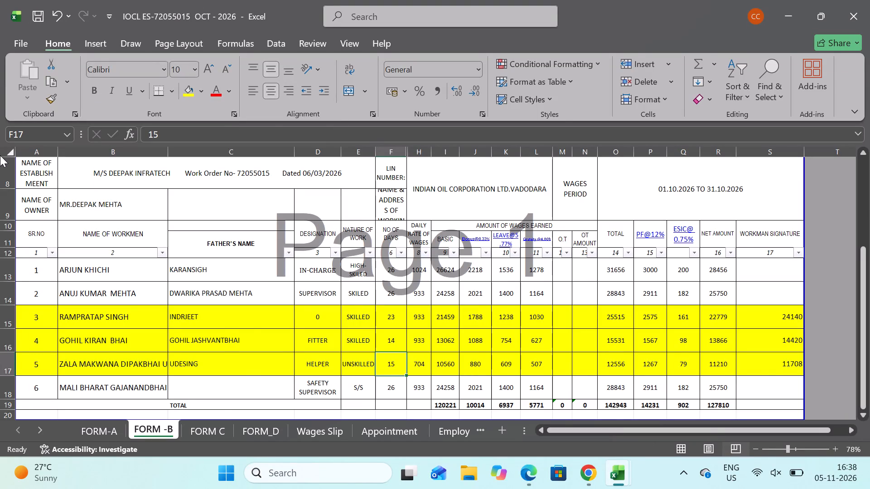
# Switch to the IOCL Zone-VI wage register and set the number of days for the worker in row 20 (F20) to 21.
pyautogui.hotkey('alt', 'Tab')
pyautogui.scroll(-2, 68, 296)
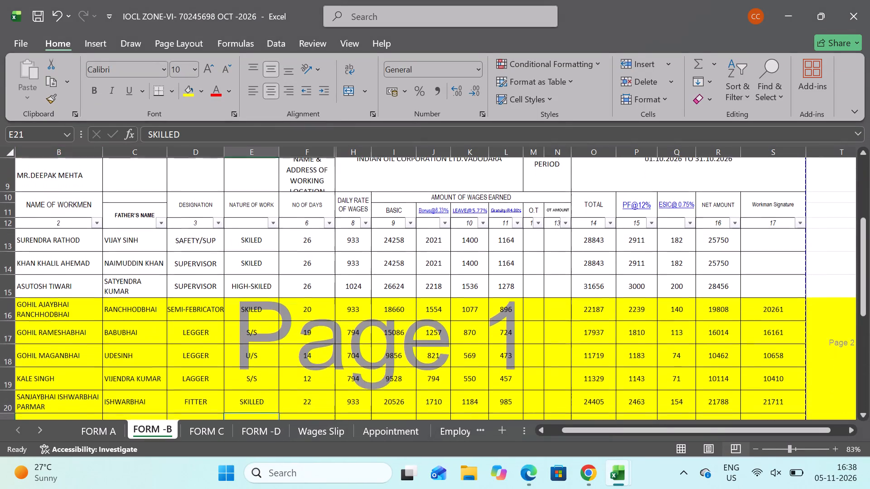
pyautogui.scroll(-1, 68, 296)
pyautogui.scroll(4, 68, 296)
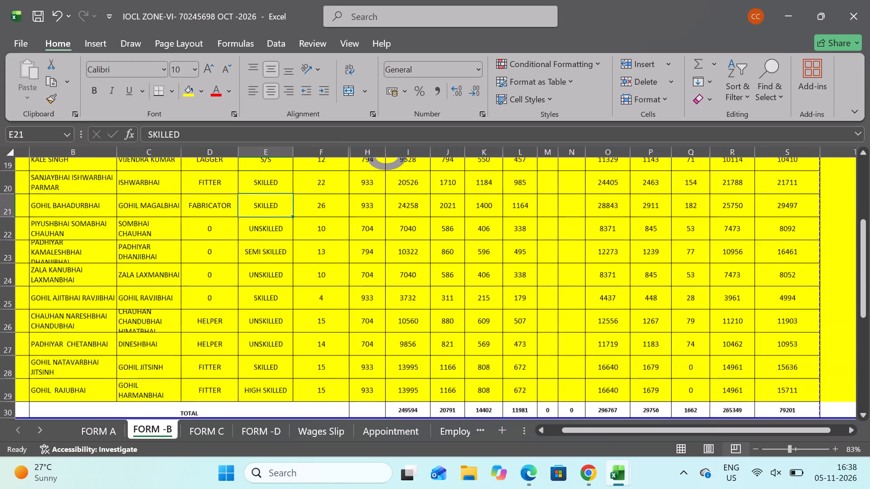
pyautogui.scroll(1, 68, 296)
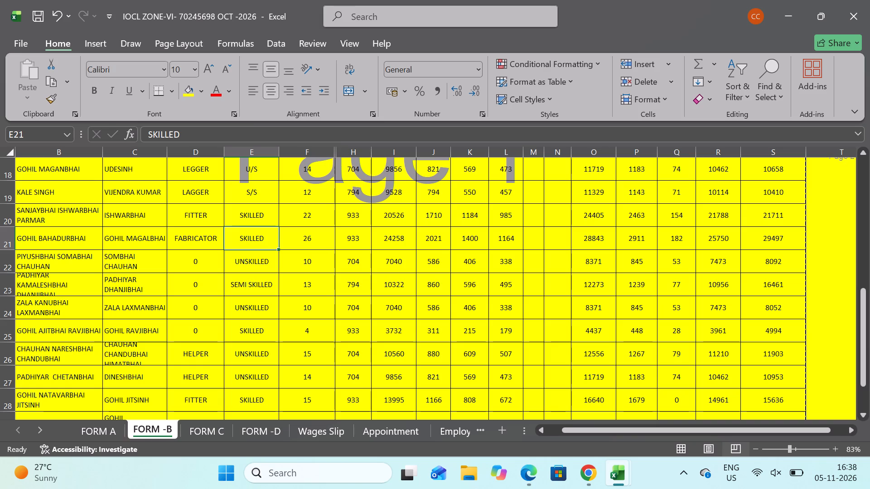
pyautogui.click(310, 221)
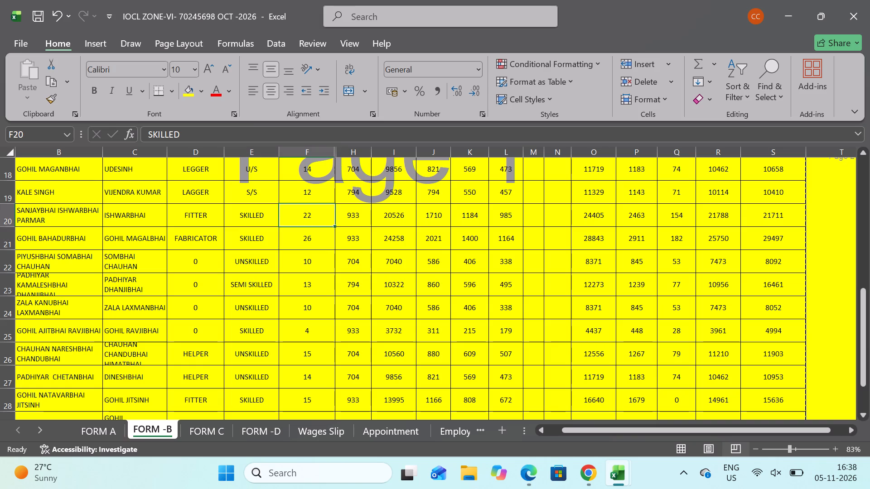
pyautogui.write('21')
pyautogui.press('Return')
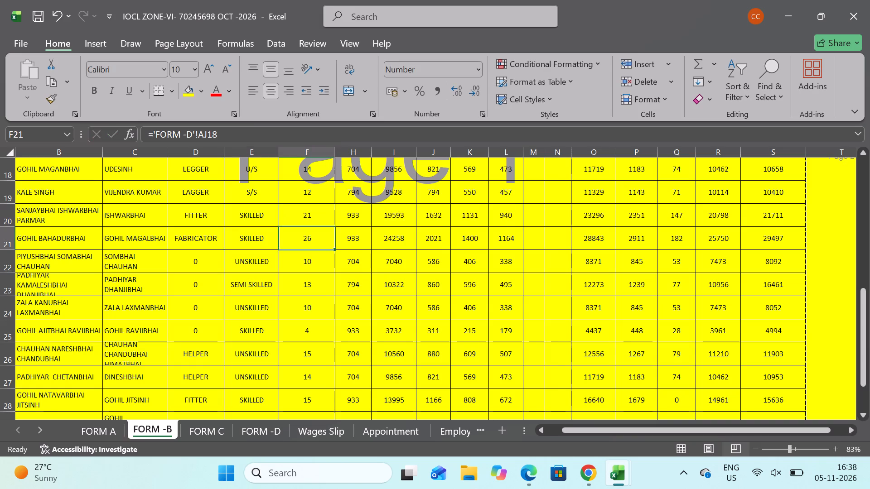
# Enter 21830 as the comparison amount beside the net pay in row 20 (S20).
pyautogui.click(791, 214)
pyautogui.scroll(1, 791, 214)
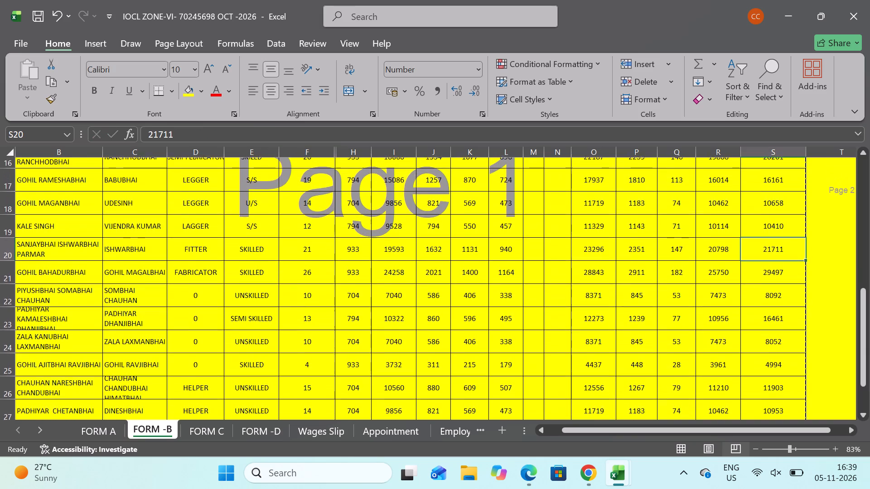
pyautogui.scroll(1, 791, 214)
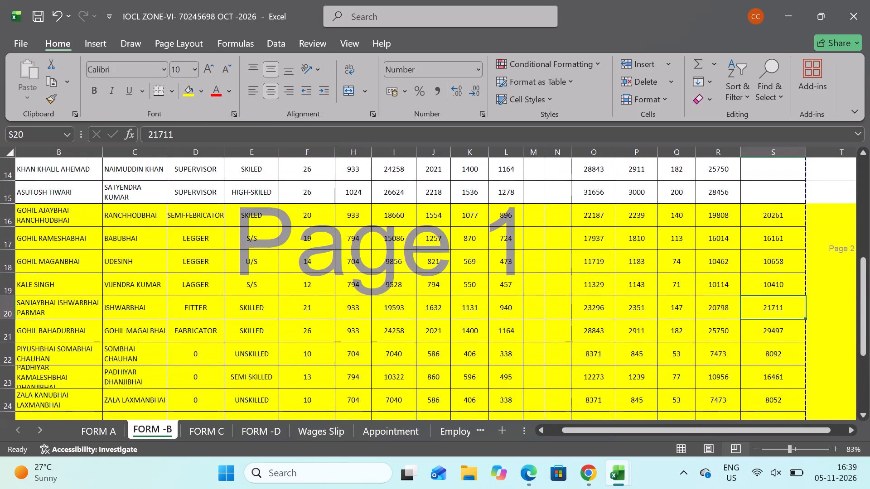
pyautogui.write('21830')
pyautogui.press('Return')
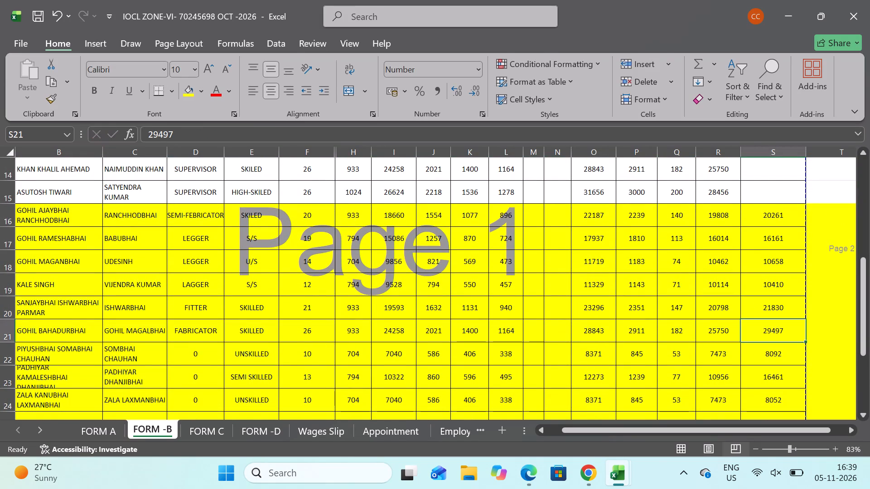
# Review the net pay and comparison amounts of the remaining highlighted workers in rows 21 to 29.
pyautogui.scroll(-1, 791, 214)
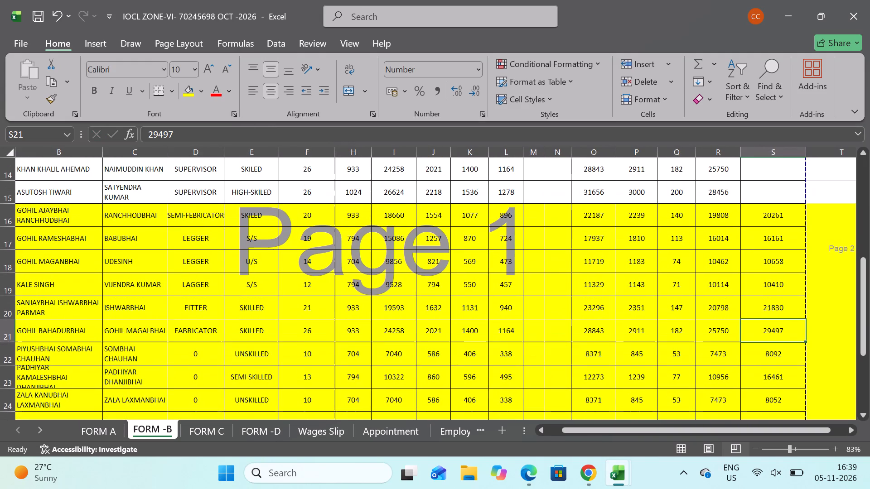
pyautogui.scroll(-1, 791, 214)
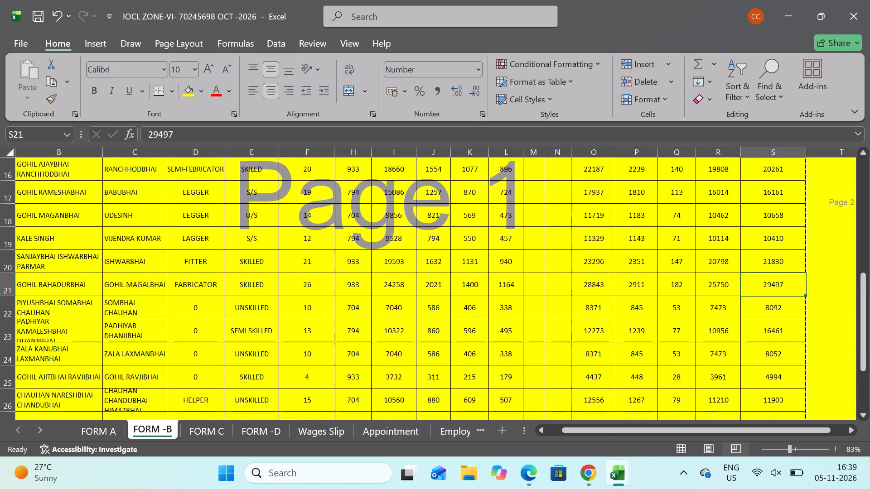
pyautogui.scroll(-1, 791, 214)
pyautogui.click(782, 268)
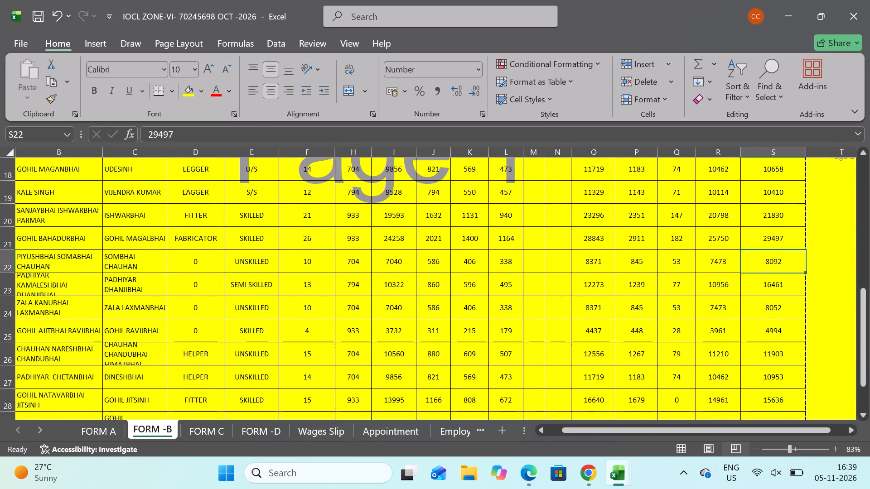
pyautogui.scroll(-1, 782, 268)
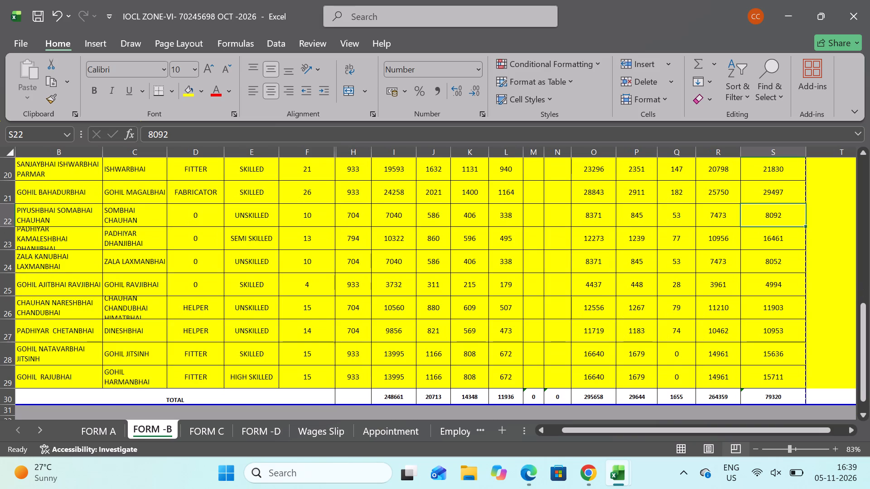
pyautogui.scroll(-1, 773, 355)
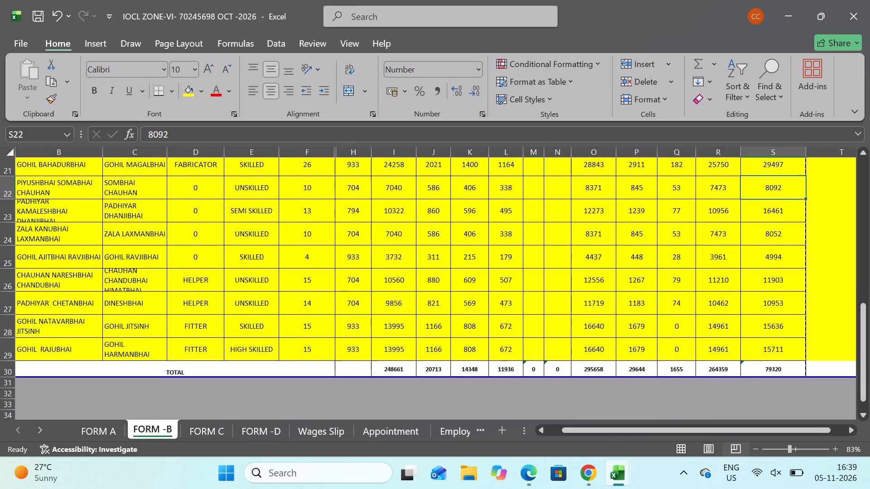
pyautogui.scroll(-1, 773, 355)
pyautogui.click(759, 270)
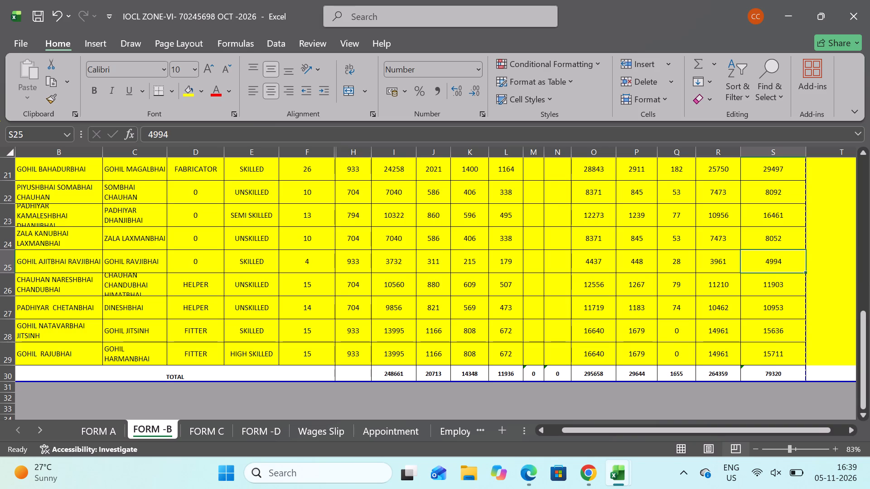
pyautogui.click(782, 361)
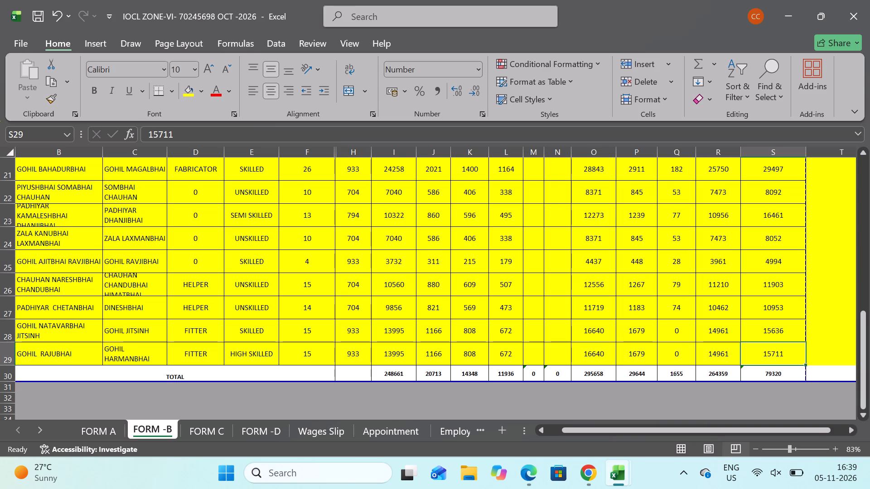
# Save the IOCL Zone-VI wage register workbook.
pyautogui.hotkey('ctrl', 's')
# Check the Zone-VI FORM -B register across all columns, from the header through the worker rows to the total row.
pyautogui.hscroll(1, 782, 361)
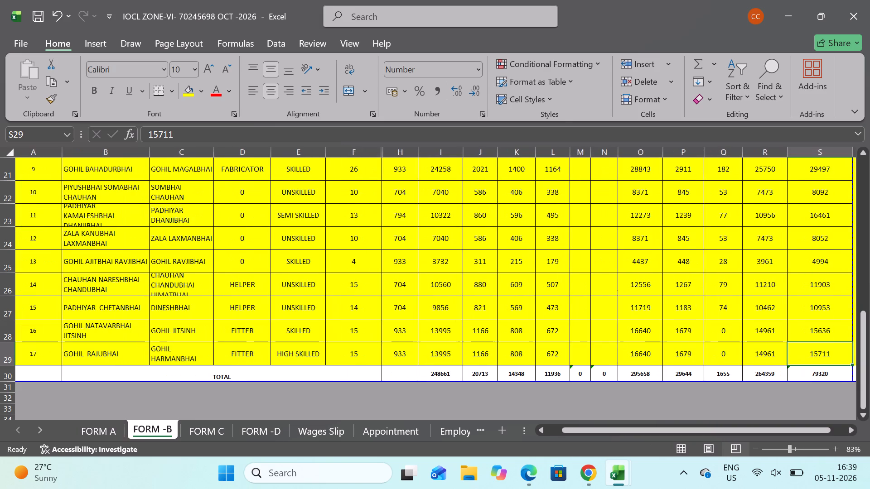
pyautogui.hscroll(1, 782, 361)
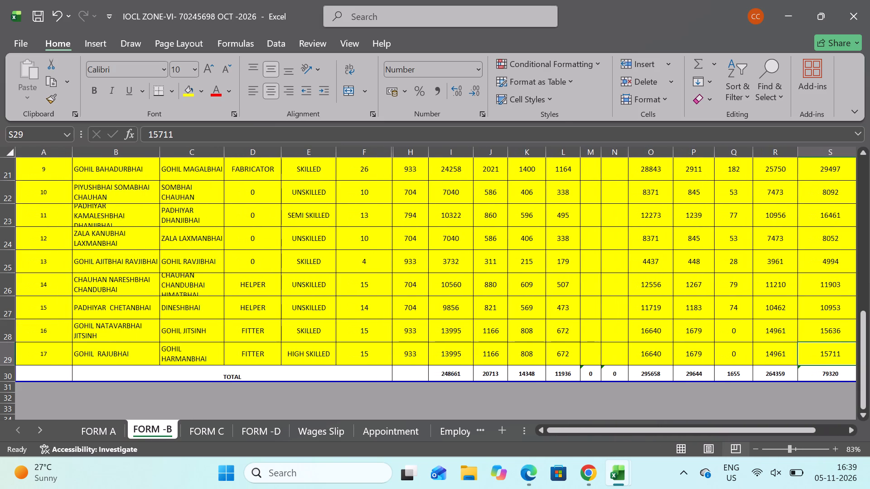
pyautogui.scroll(1, 768, 301)
pyautogui.scroll(-2, 768, 301)
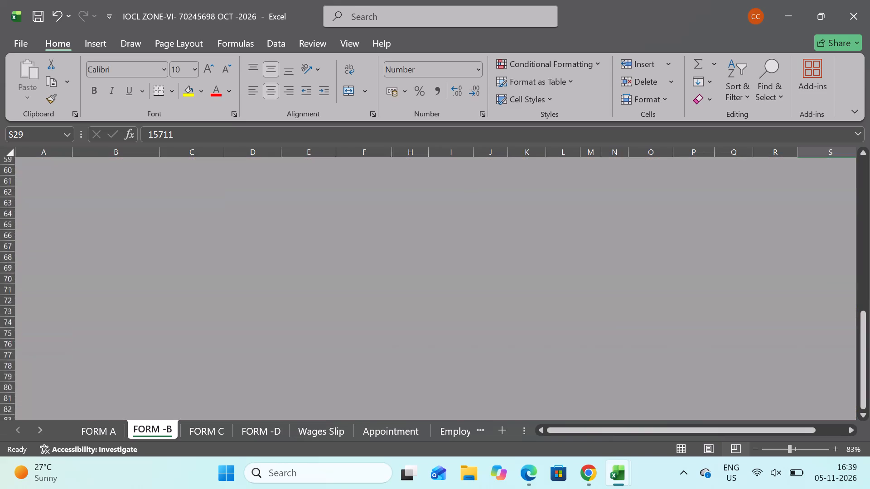
pyautogui.scroll(1, 768, 301)
pyautogui.scroll(-2, 768, 301)
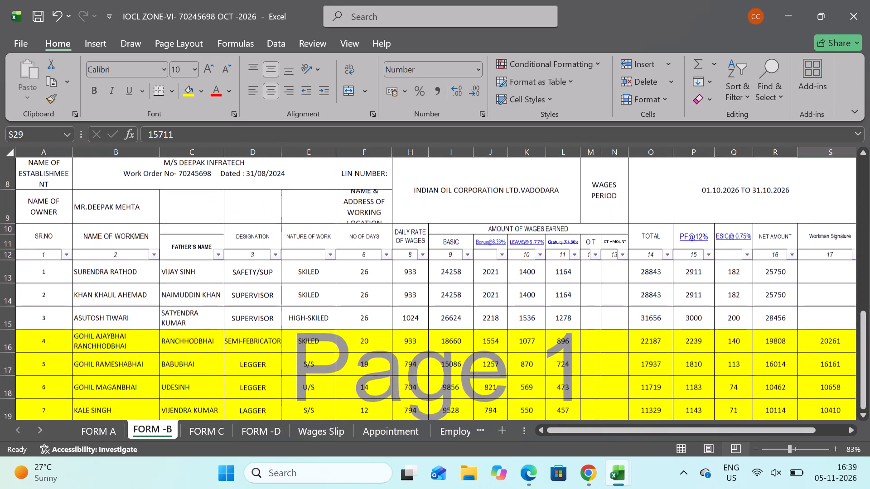
pyautogui.scroll(-2, 768, 301)
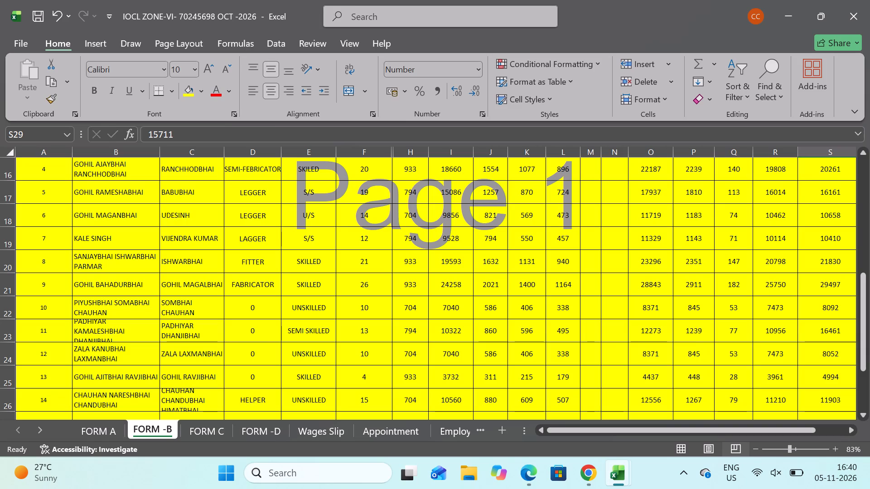
pyautogui.scroll(-1, 800, 287)
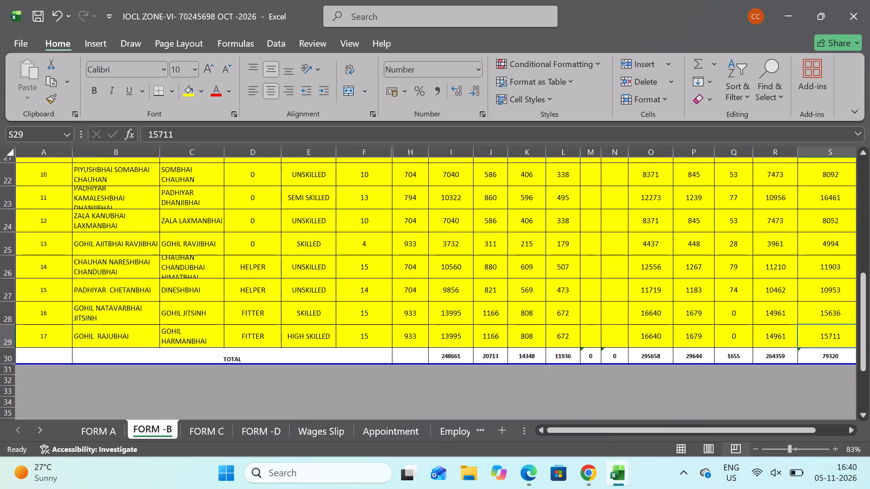
pyautogui.scroll(-2, 800, 287)
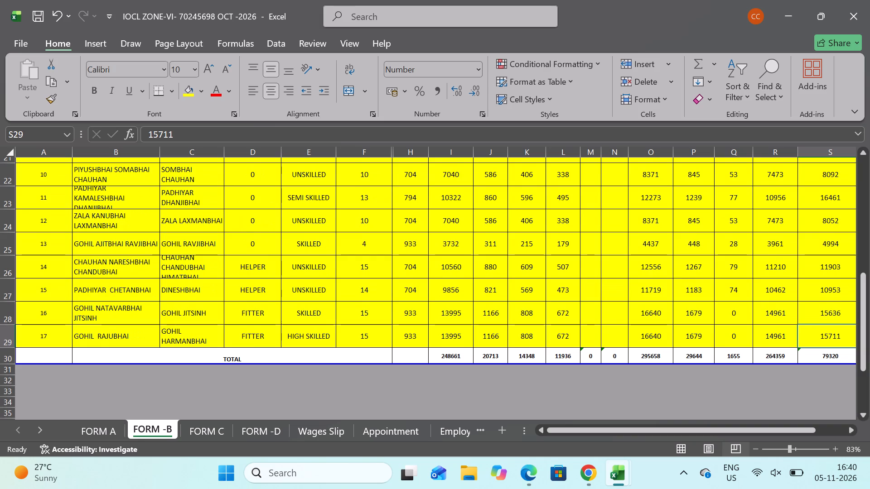
pyautogui.scroll(-1, 800, 287)
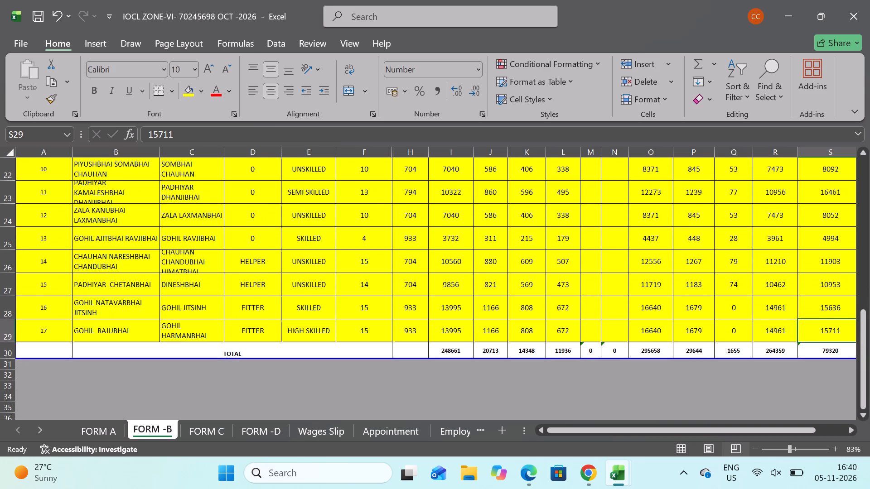
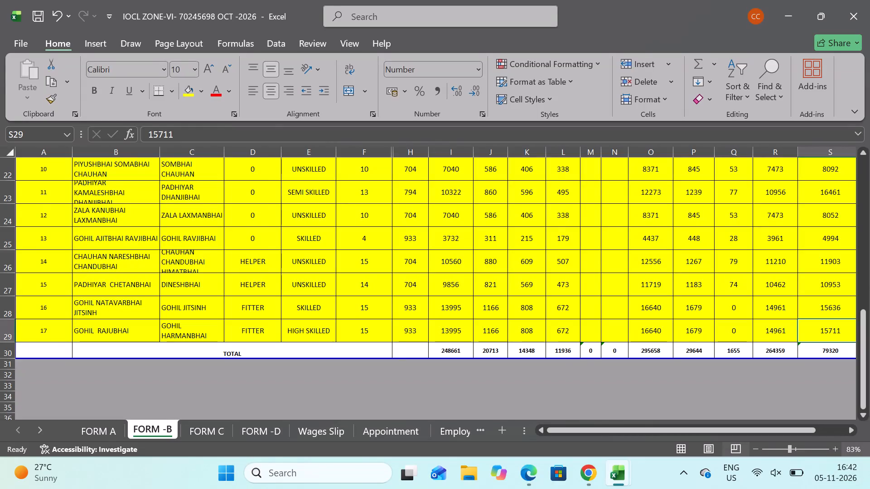
# Review the net amounts against the comparison amounts in the FORM -B worker rows, including the blank column T beside them.
pyautogui.scroll(5, 639, 249)
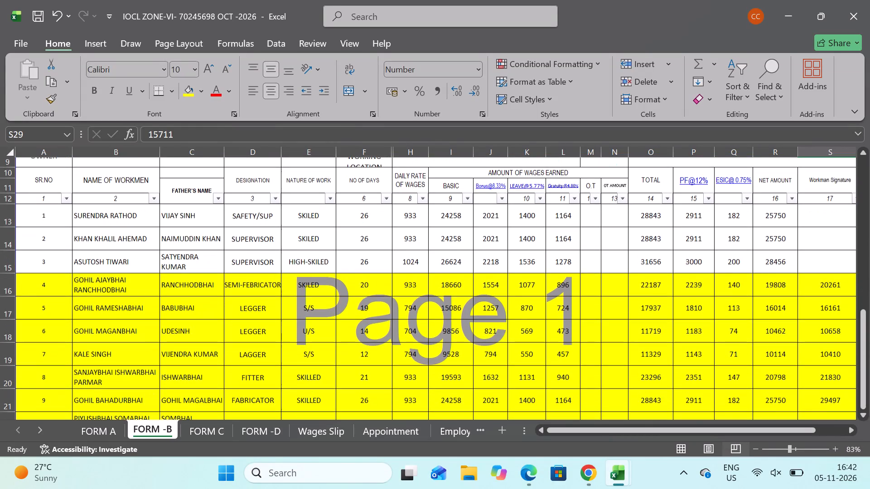
pyautogui.scroll(5, 639, 249)
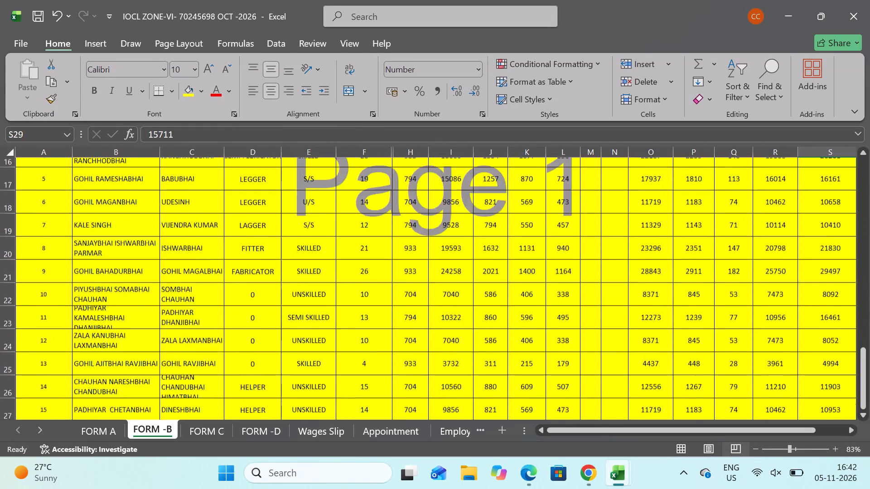
pyautogui.scroll(-2, 639, 249)
pyautogui.scroll(1, 639, 249)
pyautogui.hscroll(1, 639, 249)
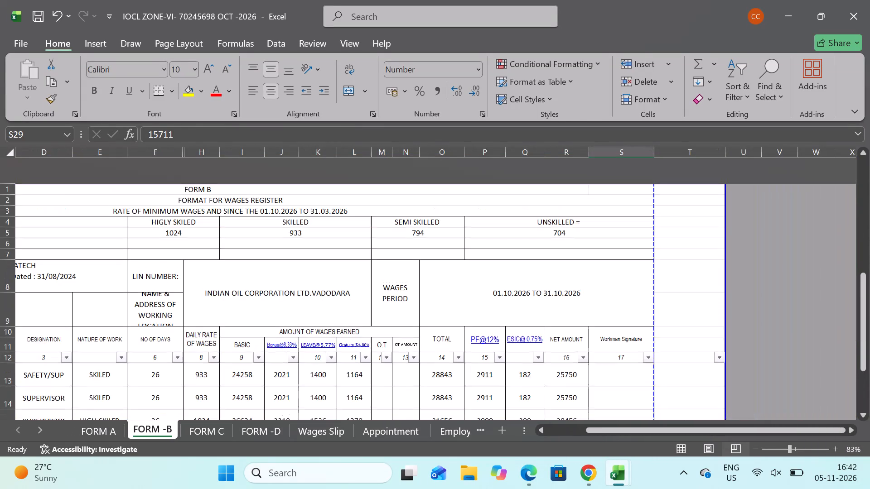
pyautogui.hscroll(1, 639, 249)
pyautogui.scroll(-1, 580, 299)
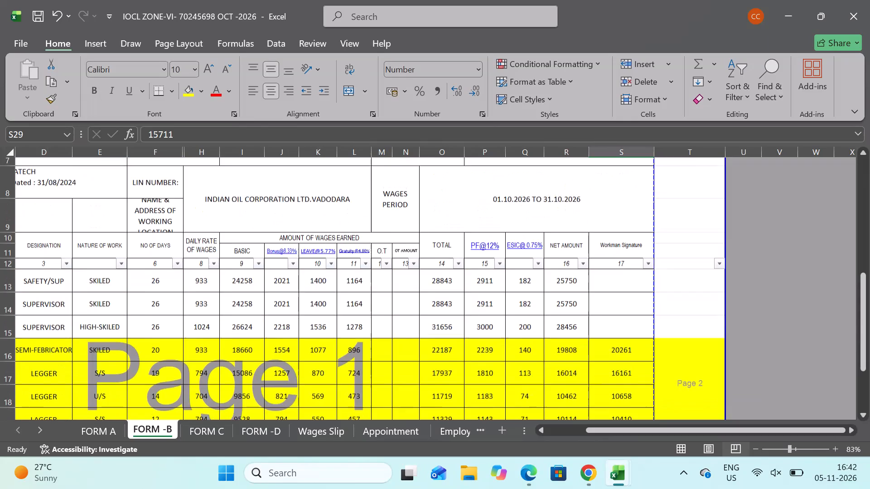
pyautogui.scroll(-1, 580, 299)
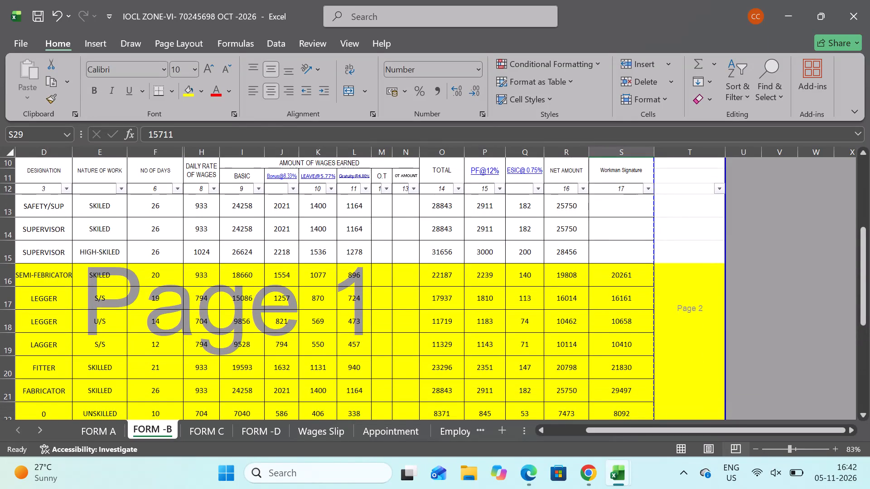
pyautogui.scroll(-1, 494, 296)
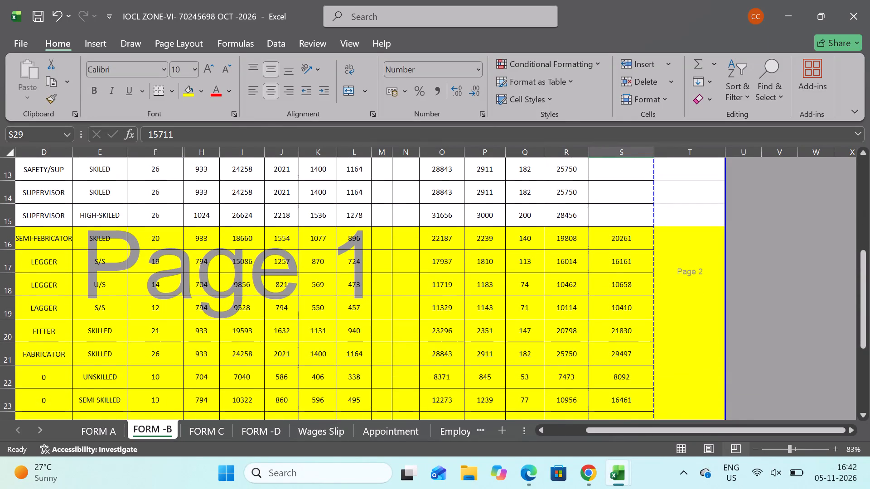
pyautogui.hscroll(1, 494, 296)
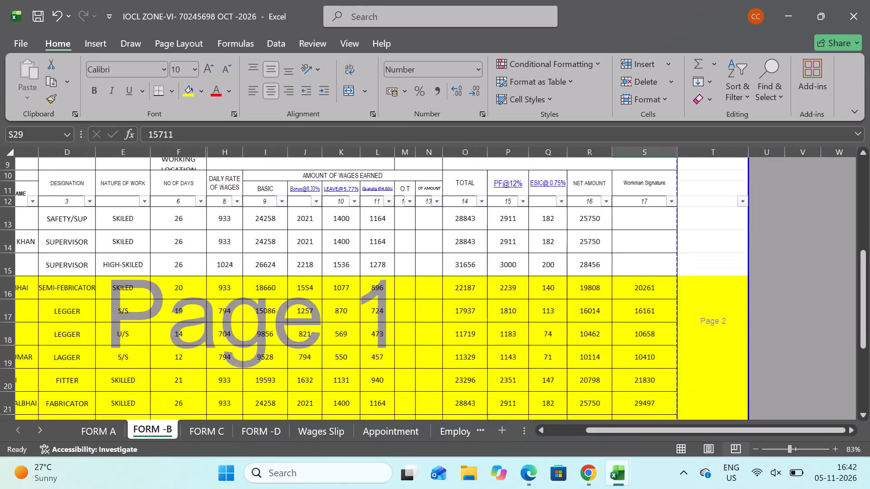
pyautogui.hscroll(1, 494, 296)
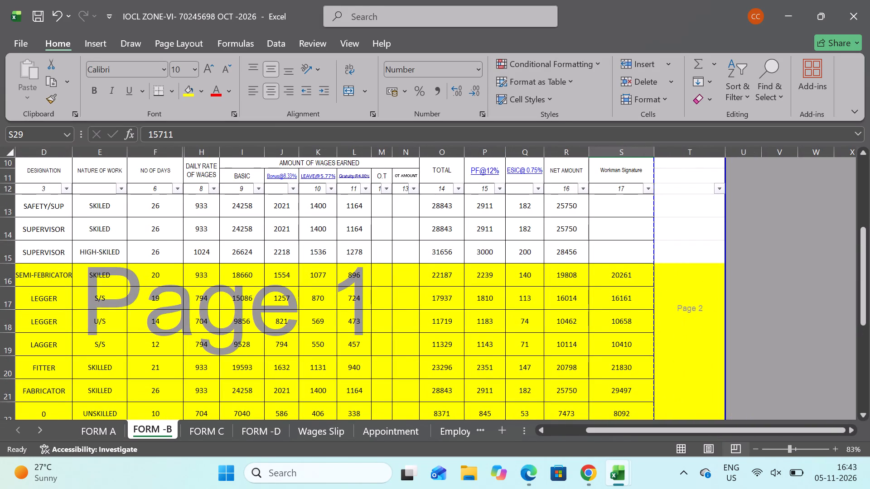
pyautogui.scroll(-2, 576, 399)
pyautogui.scroll(1, 576, 399)
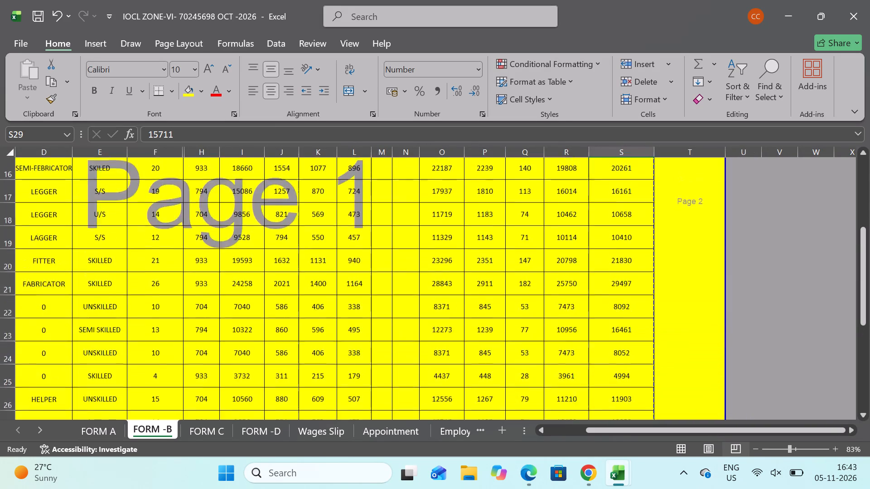
pyautogui.scroll(1, 576, 399)
# In T16, enter the formula =S16-R16 to subtract the net amount from the comparison amount.
pyautogui.click(678, 257)
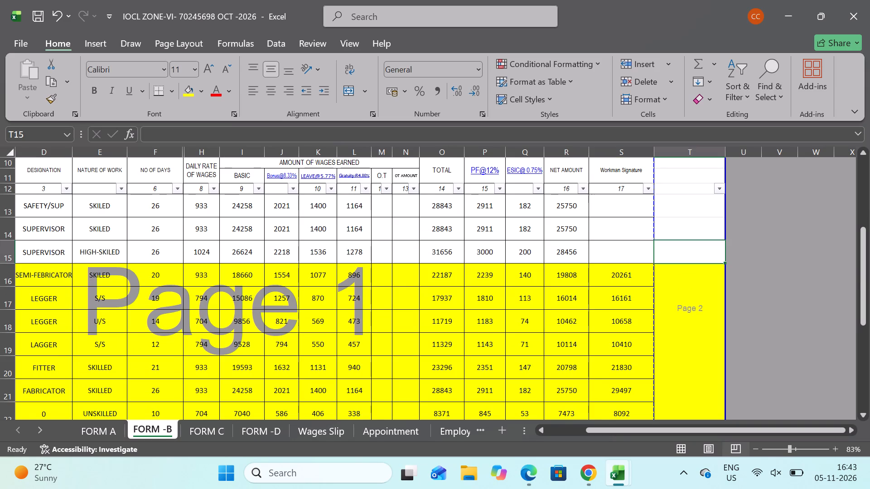
pyautogui.click(674, 275)
pyautogui.press('=')
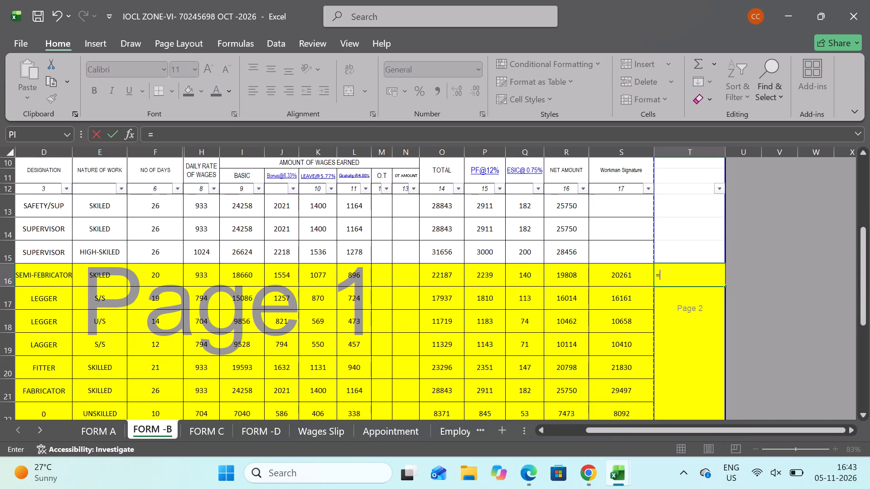
pyautogui.click(606, 274)
pyautogui.press('-')
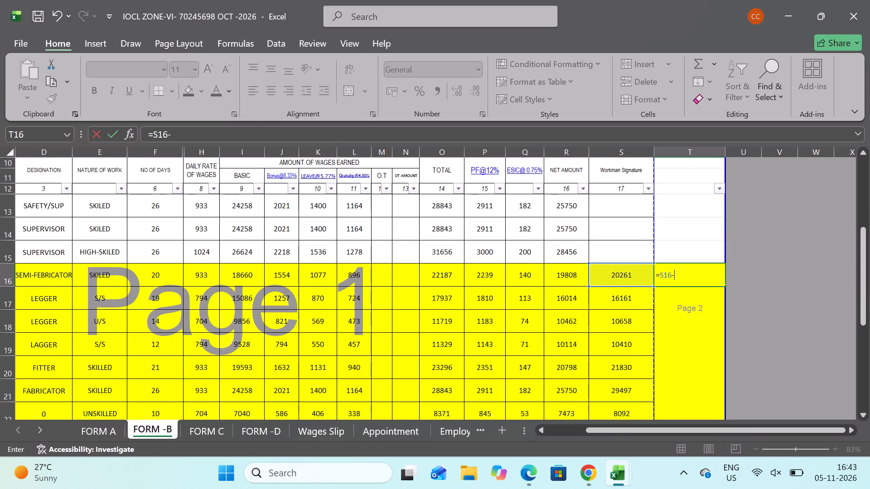
pyautogui.click(575, 277)
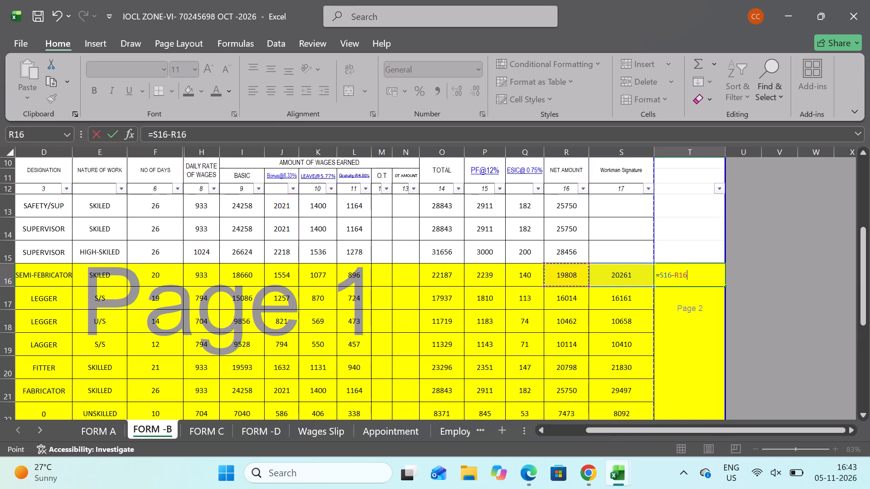
pyautogui.press('Return')
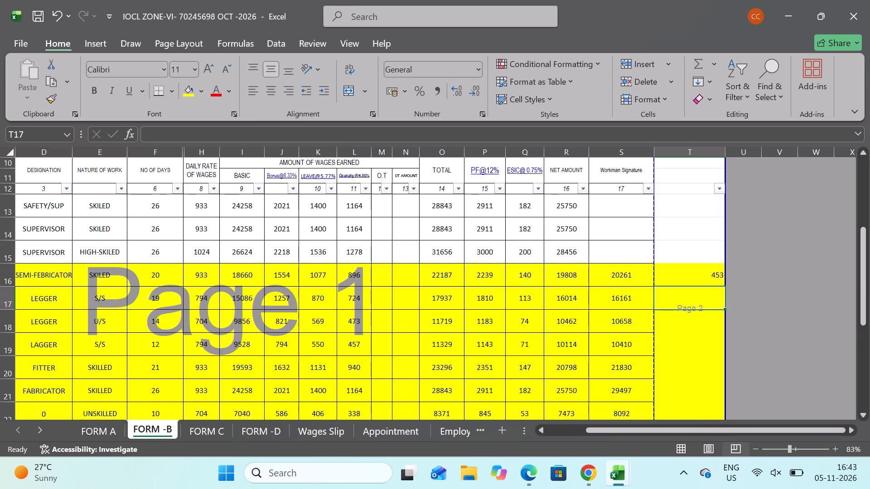
# Select the difference formula in T16 and check the highlighted worker rows below it, down to the total row.
pyautogui.click(696, 269)
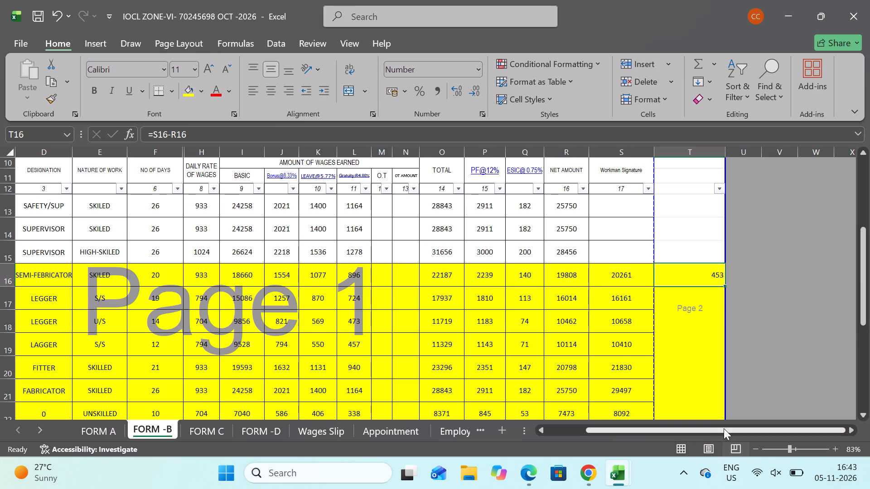
pyautogui.scroll(-2, 594, 348)
pyautogui.scroll(1, 594, 348)
pyautogui.scroll(-1, 594, 348)
pyautogui.hscroll(1, 594, 348)
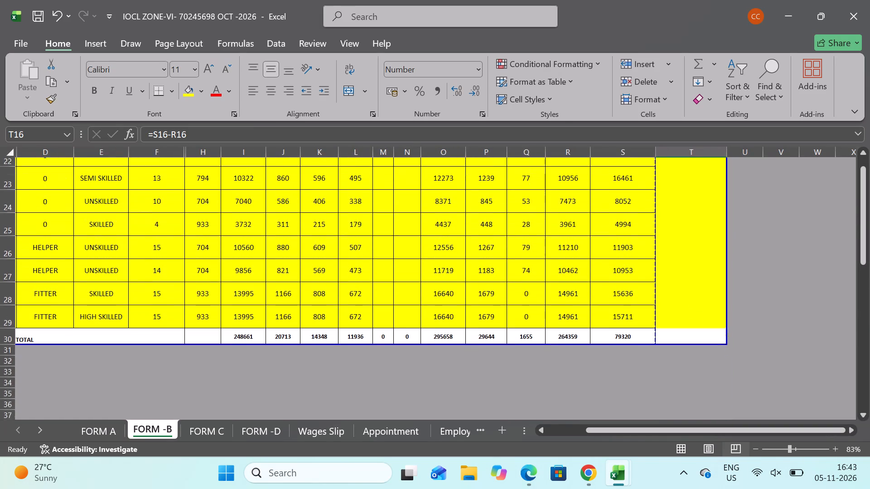
pyautogui.hscroll(2, 594, 348)
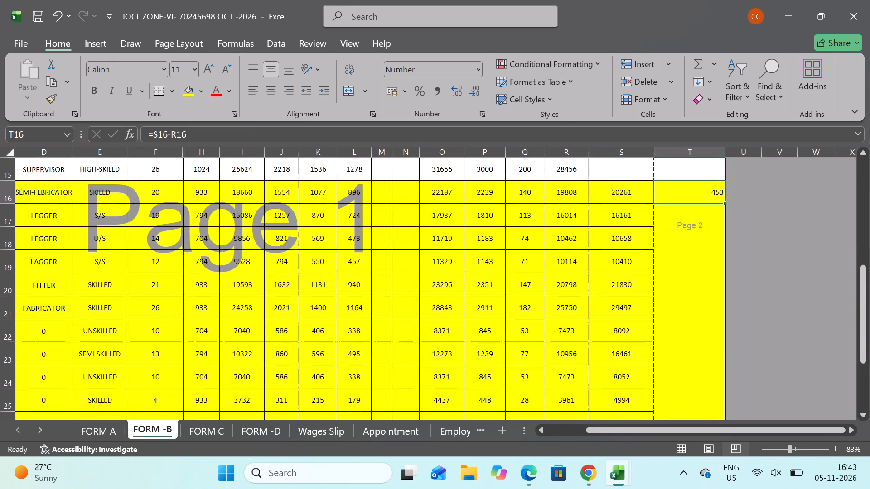
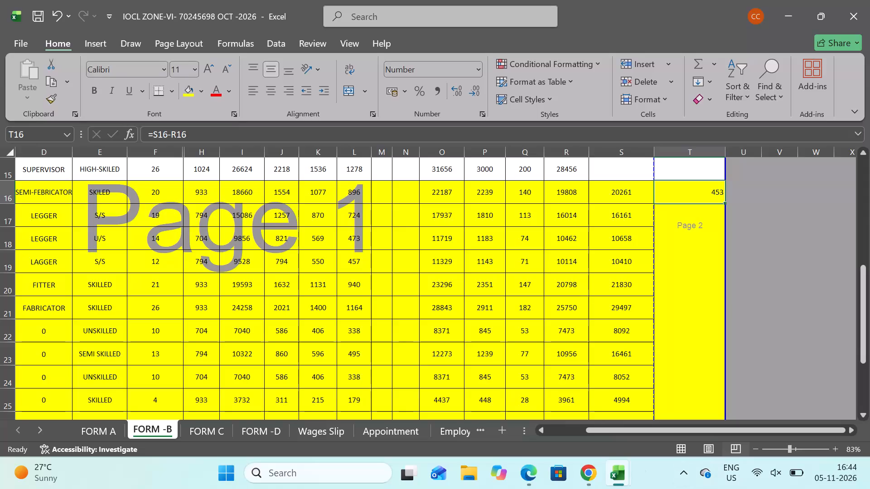
# Save both the IOCL ZONE-VI and the IOCL ES-72055015 October 2026 workbooks, and minimize the ES-72055015 window.
pyautogui.hotkey('ctrl', 's')
pyautogui.hotkey('alt', 'Tab')
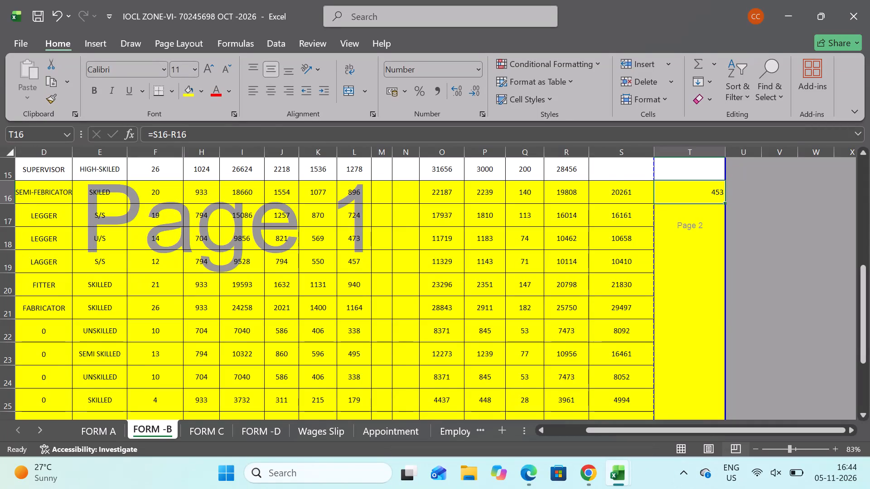
pyautogui.hotkey('ctrl', 's')
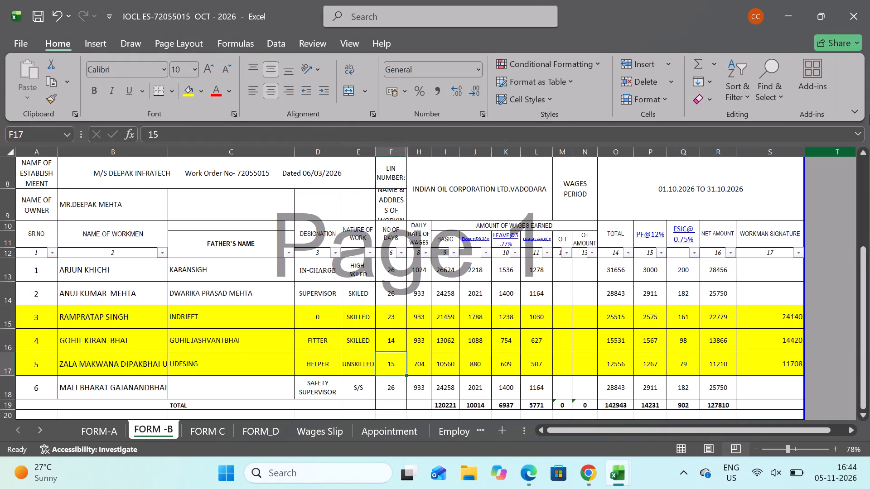
pyautogui.click(793, 15)
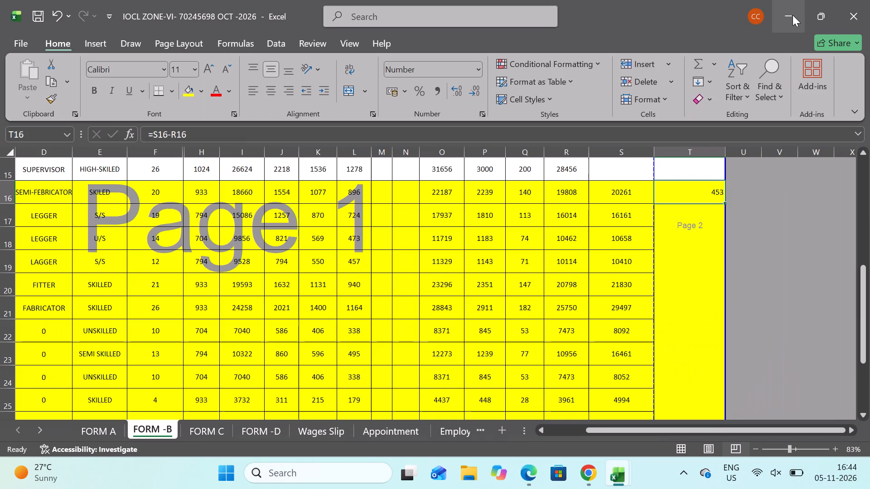